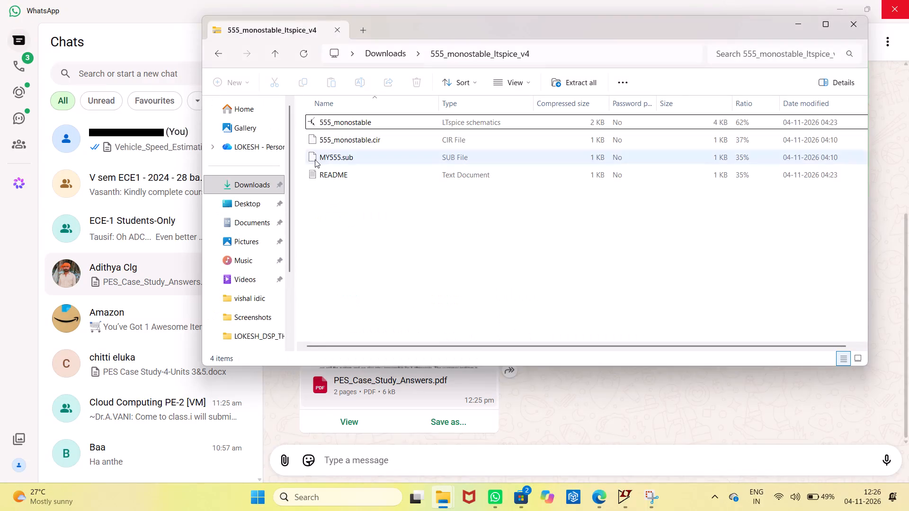
# Leave the 555_monostable_ltspice_v4 archive and open the Downloads folder.
pyautogui.doubleClick(258, 189)
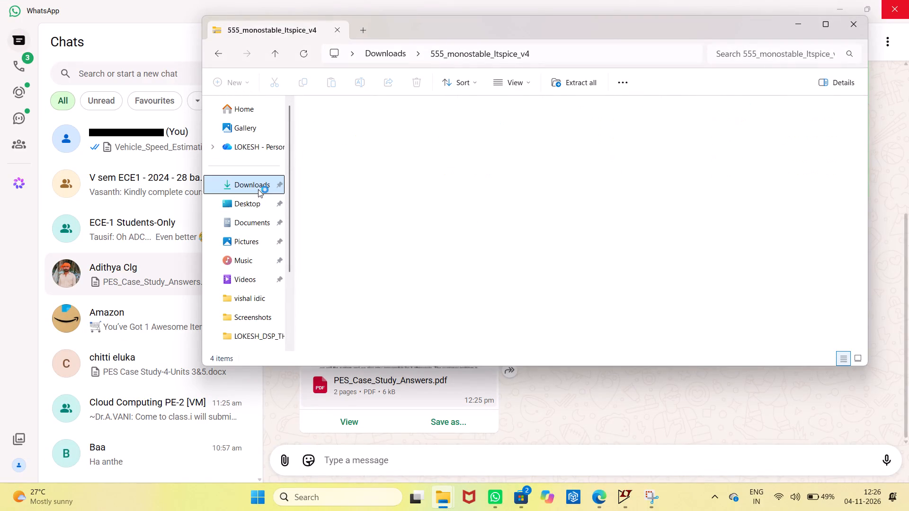
# Open the Home view and look through the list of recently accessed files.
pyautogui.click(223, 185)
pyautogui.moveTo(223, 185); pyautogui.dragTo(254, 118)
pyautogui.click(254, 118)
pyautogui.click(254, 111)
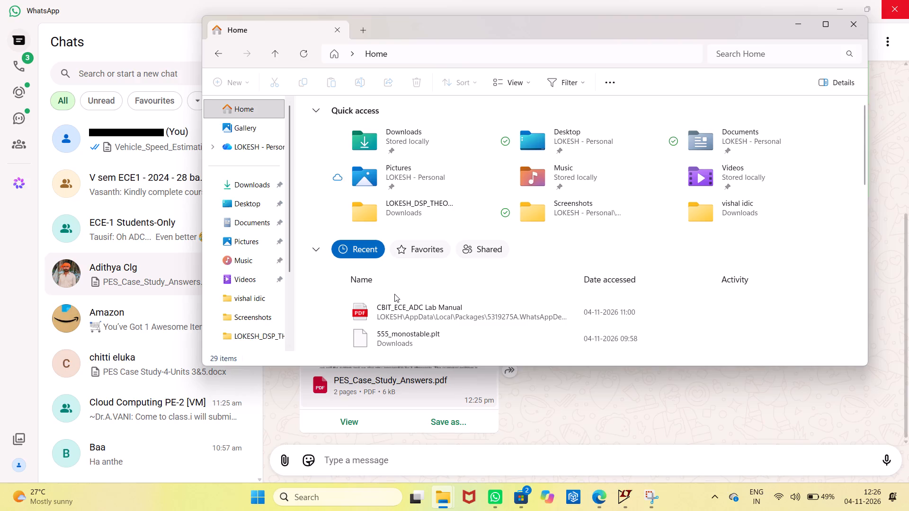
pyautogui.scroll(-2, 427, 315)
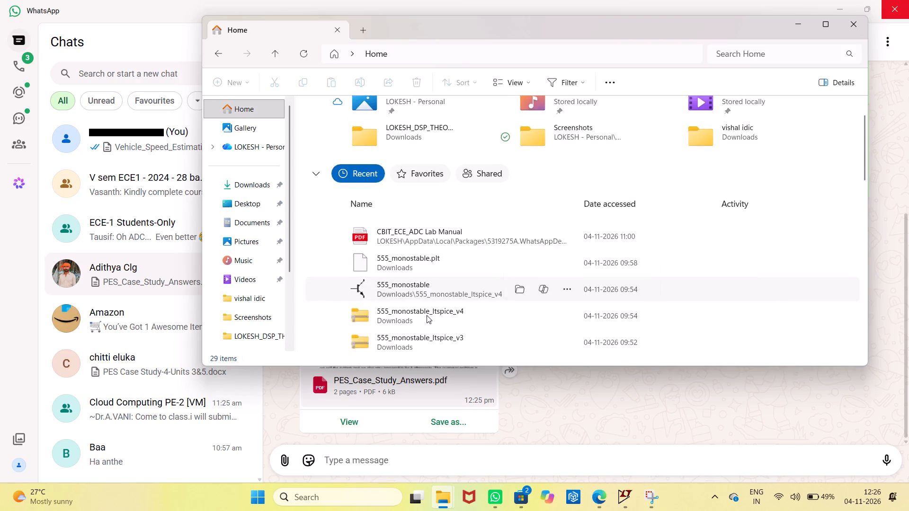
pyautogui.scroll(-7, 427, 315)
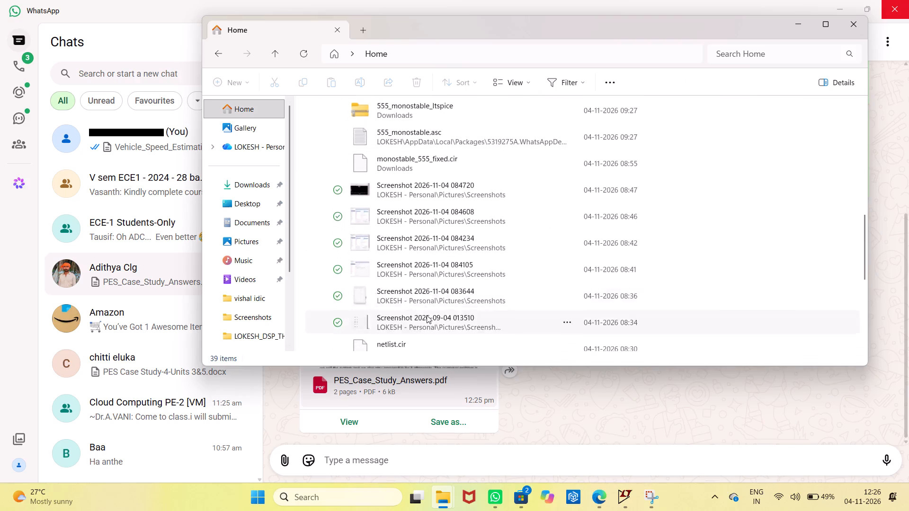
pyautogui.scroll(-3, 427, 315)
pyautogui.scroll(11, 427, 315)
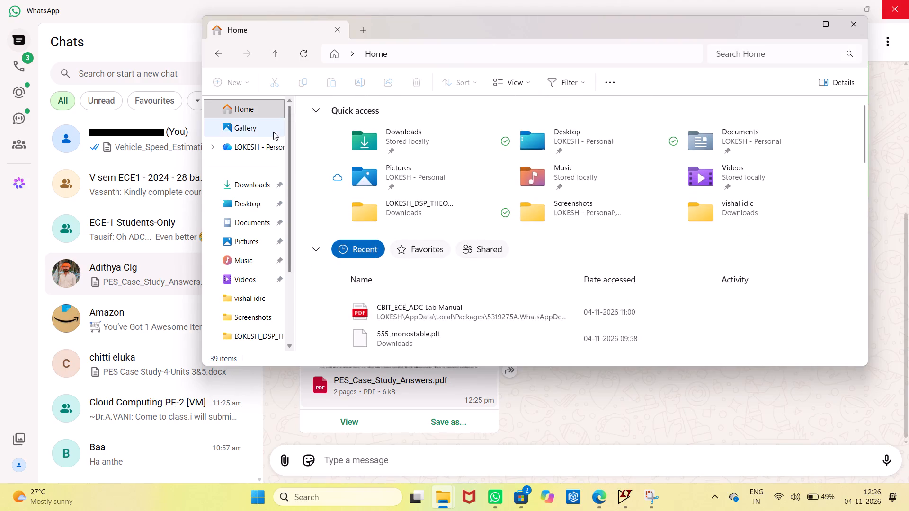
# Open the personal OneDrive folder and look over the available folders and locations.
pyautogui.click(265, 145)
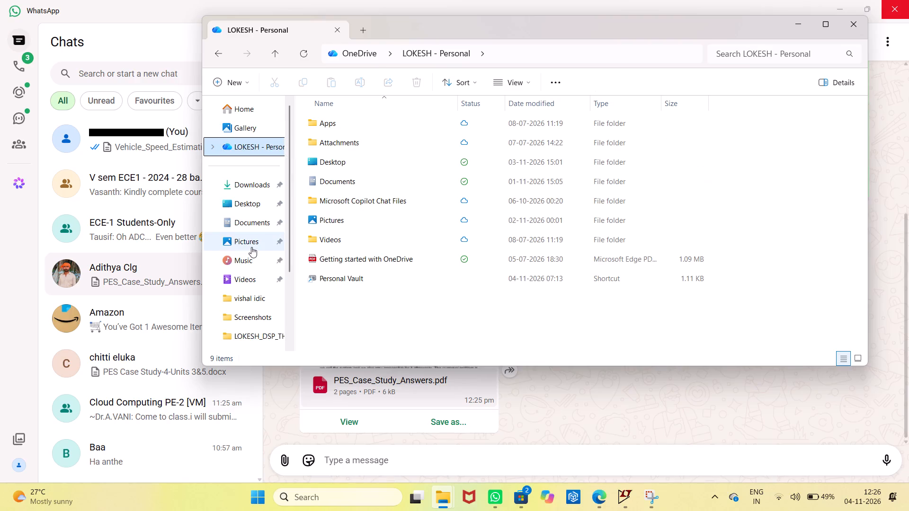
pyautogui.scroll(-1, 251, 247)
pyautogui.scroll(1, 251, 247)
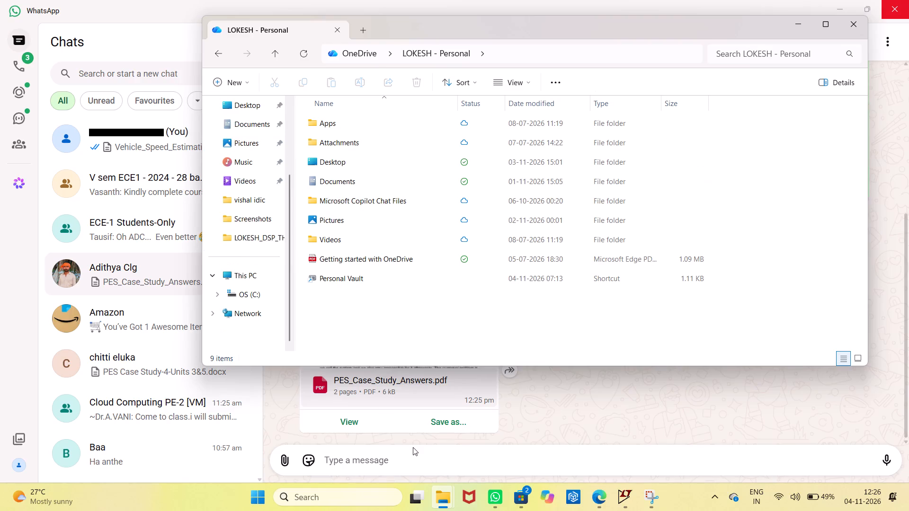
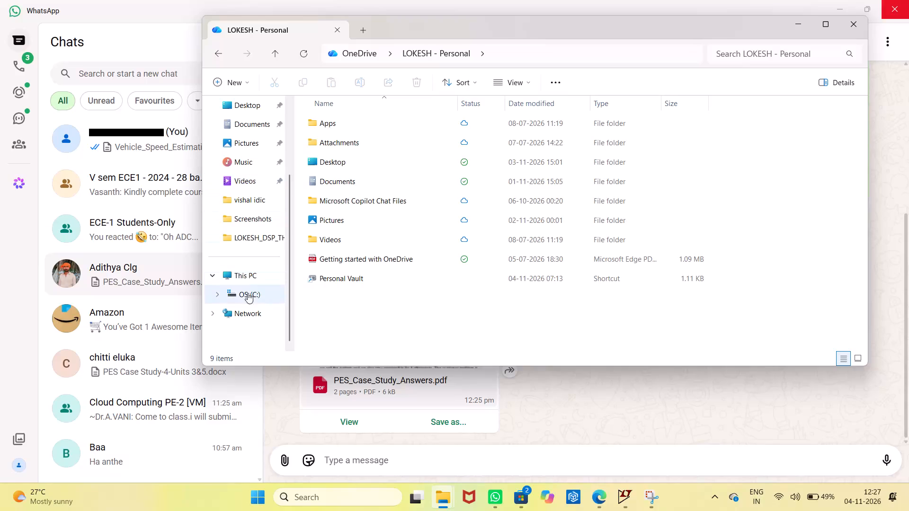
# Display the previews of all open File Explorer windows to choose a different one.
pyautogui.scroll(-5, 250, 225)
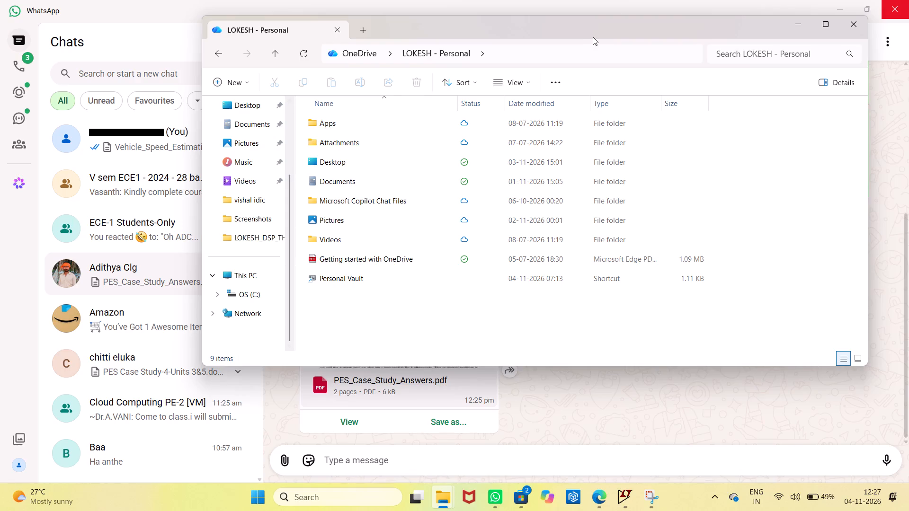
pyautogui.click(448, 495)
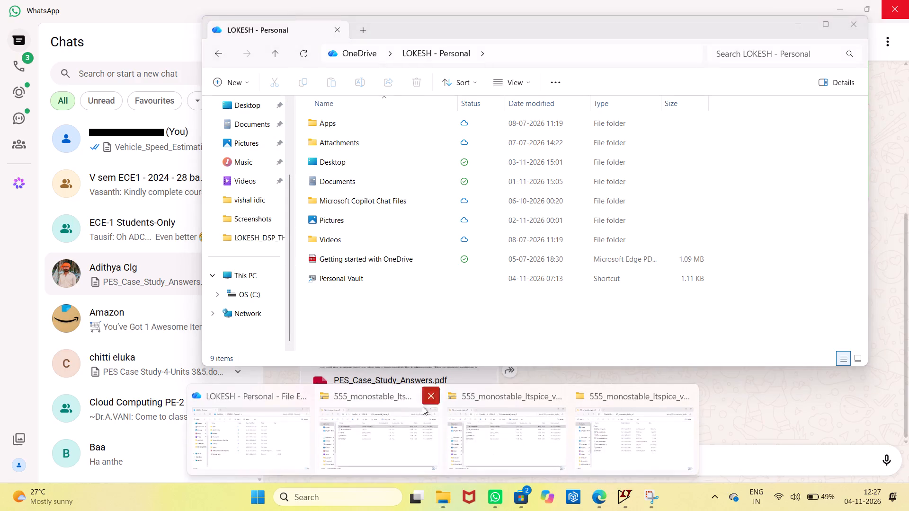
# Open the PES_Case_Study_Answers PDF from the Downloads folder in Word just once and enable editing.
pyautogui.click(407, 425)
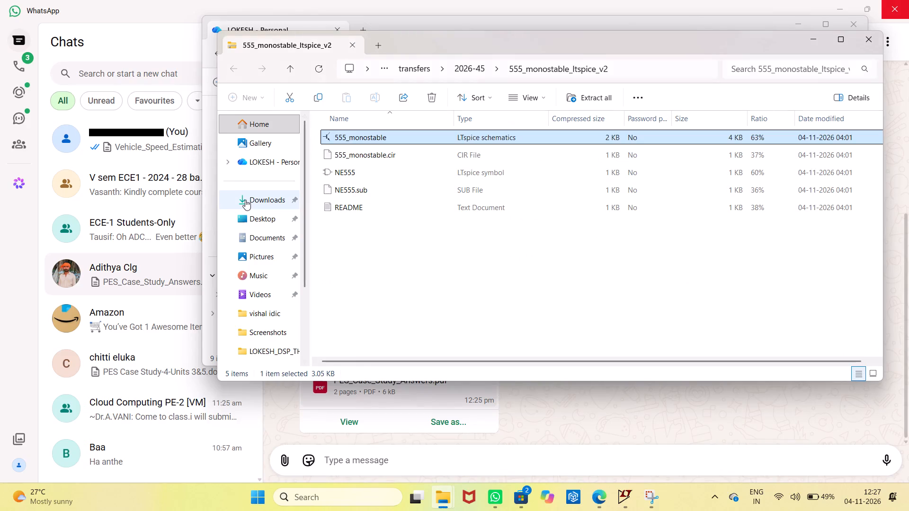
pyautogui.click(245, 200)
pyautogui.rightClick(391, 155)
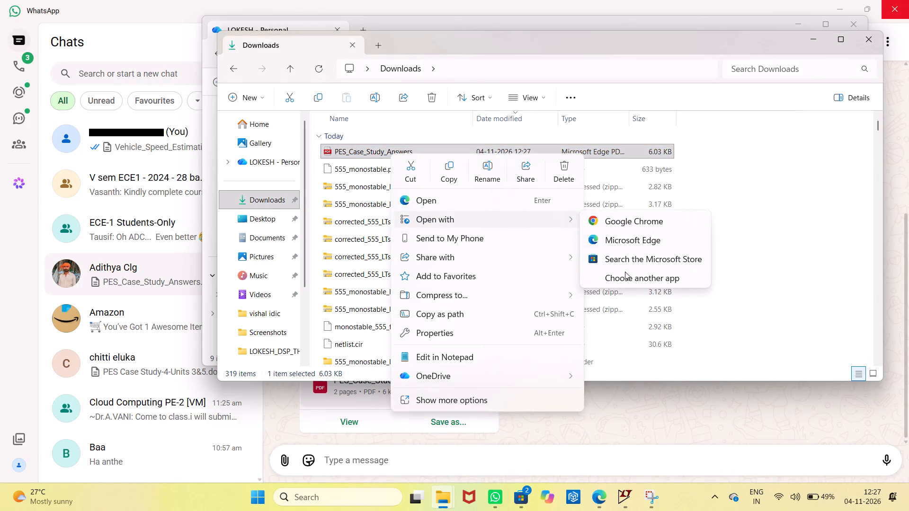
pyautogui.click(624, 275)
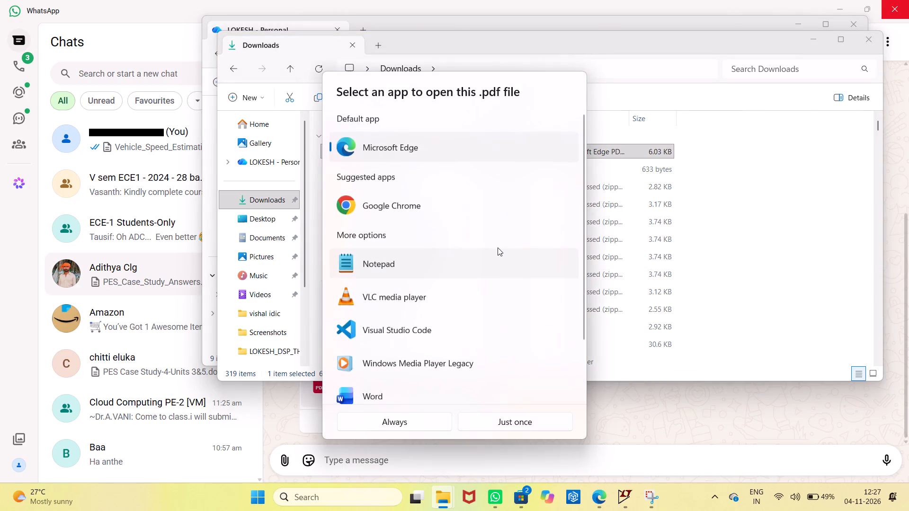
pyautogui.scroll(-1, 473, 312)
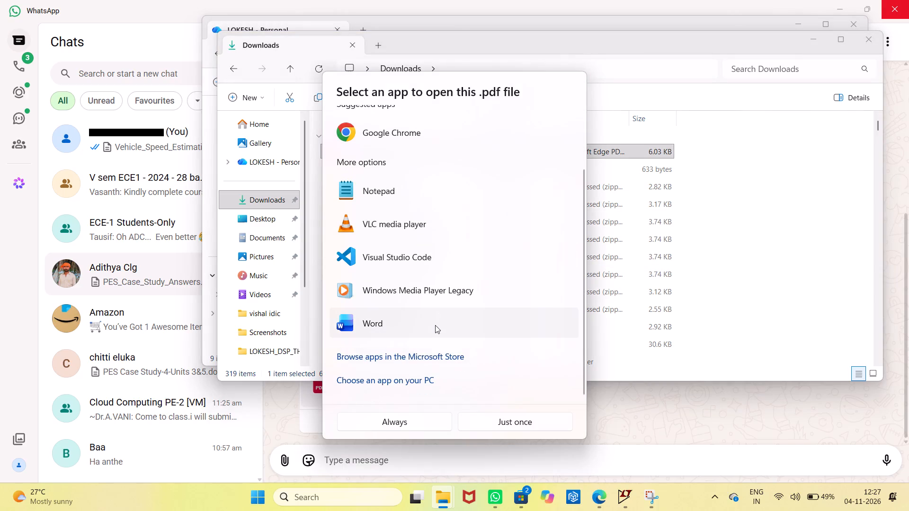
pyautogui.click(435, 325)
pyautogui.click(496, 424)
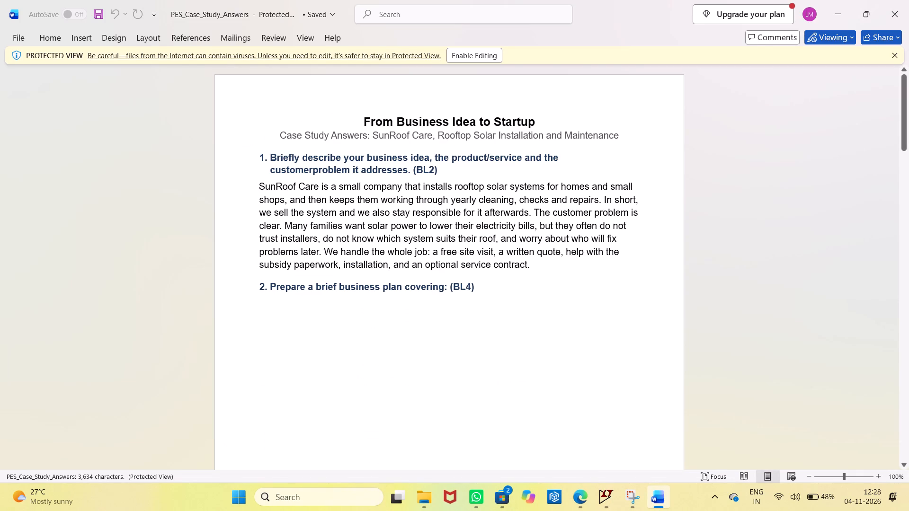
pyautogui.click(485, 53)
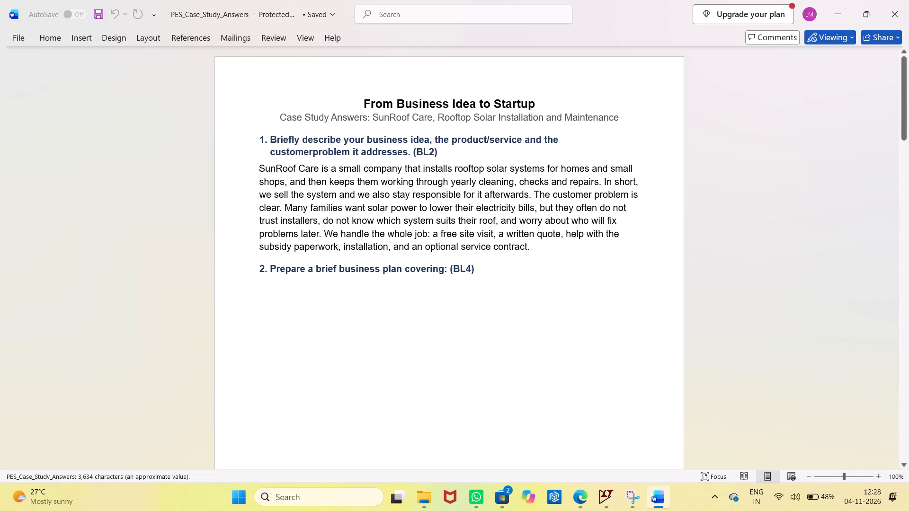
# Look through the pages of the case study answers to check their layout and the expense tables.
pyautogui.scroll(-20, 668, 0)
pyautogui.scroll(-20, 668, 0)
pyautogui.scroll(-11, 668, 0)
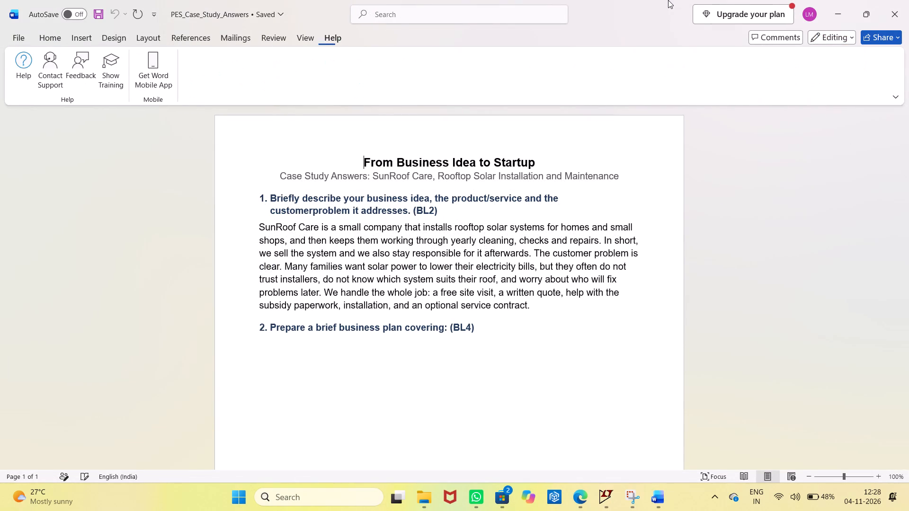
pyautogui.scroll(-3, 668, 0)
pyautogui.scroll(3, 668, 0)
pyautogui.scroll(-5, 668, 0)
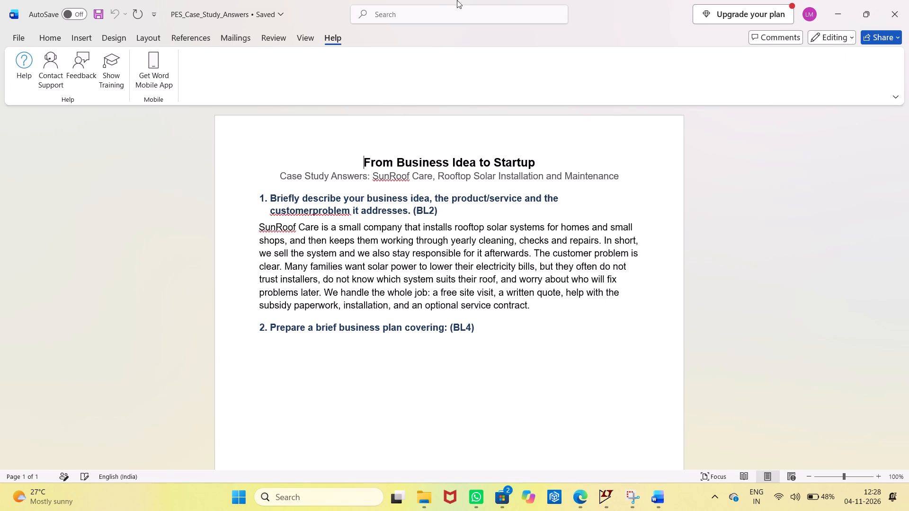
pyautogui.click(47, 37)
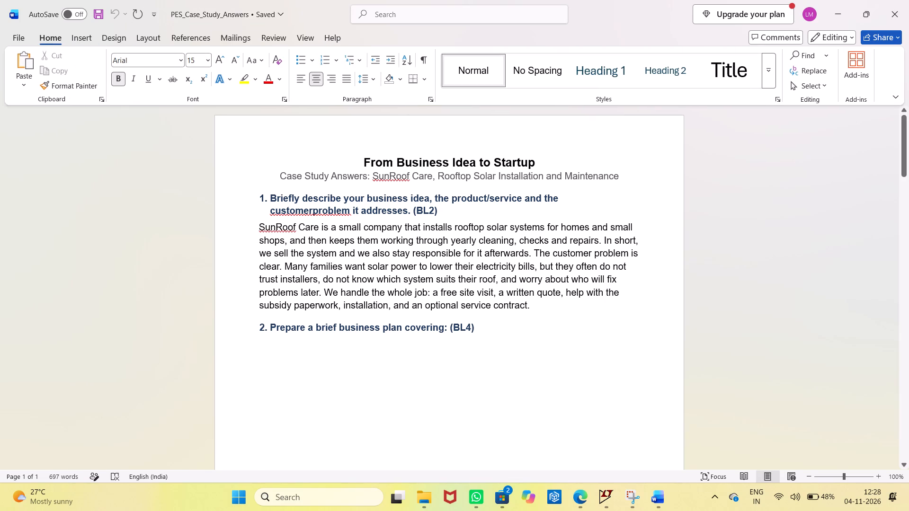
pyautogui.click(729, 207)
pyautogui.scroll(-7, 729, 207)
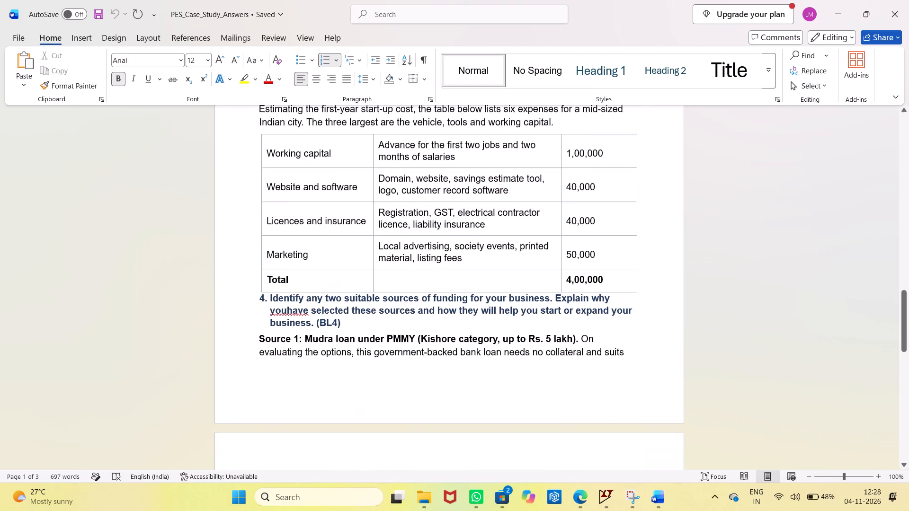
pyautogui.scroll(-5, 729, 207)
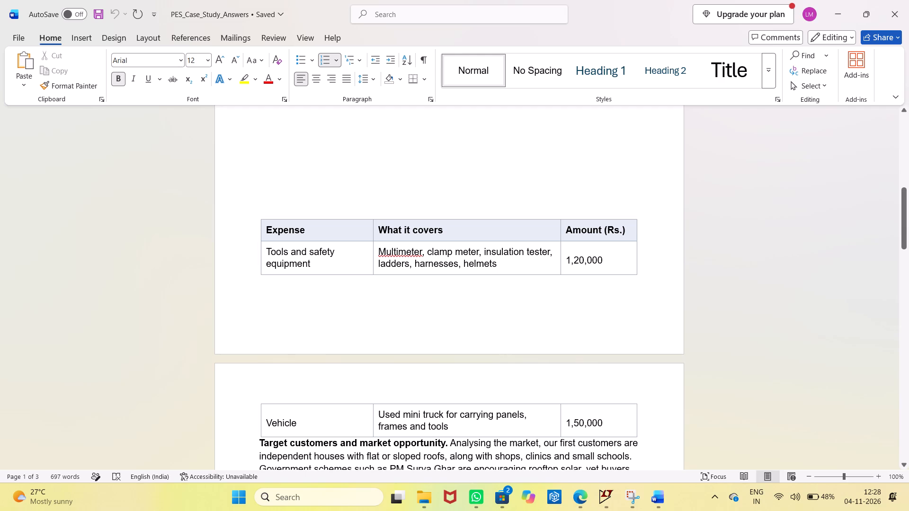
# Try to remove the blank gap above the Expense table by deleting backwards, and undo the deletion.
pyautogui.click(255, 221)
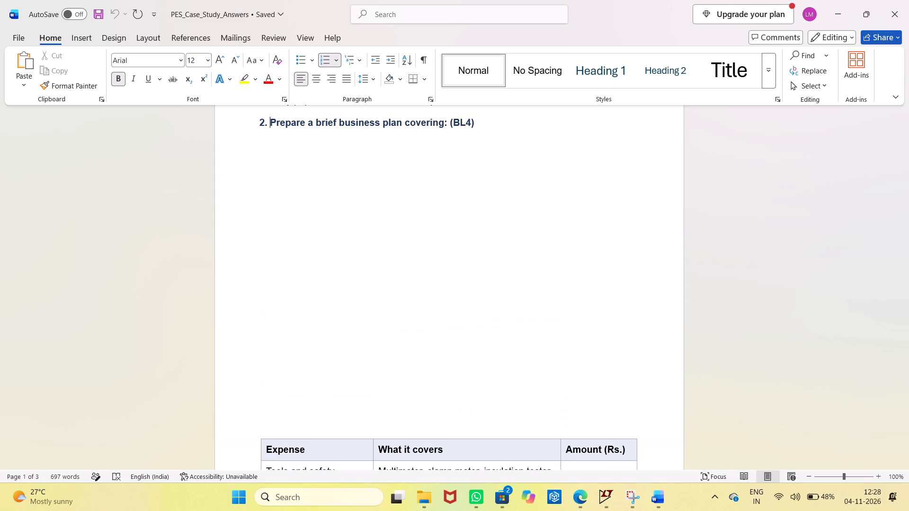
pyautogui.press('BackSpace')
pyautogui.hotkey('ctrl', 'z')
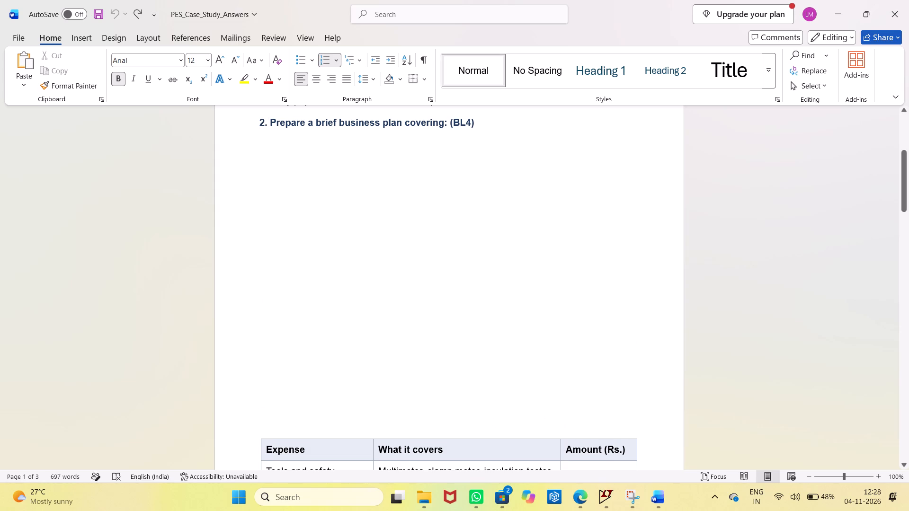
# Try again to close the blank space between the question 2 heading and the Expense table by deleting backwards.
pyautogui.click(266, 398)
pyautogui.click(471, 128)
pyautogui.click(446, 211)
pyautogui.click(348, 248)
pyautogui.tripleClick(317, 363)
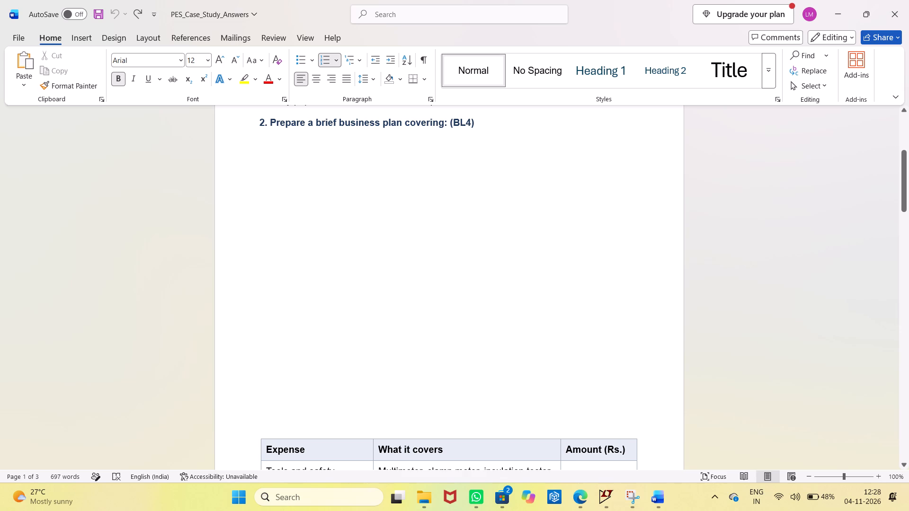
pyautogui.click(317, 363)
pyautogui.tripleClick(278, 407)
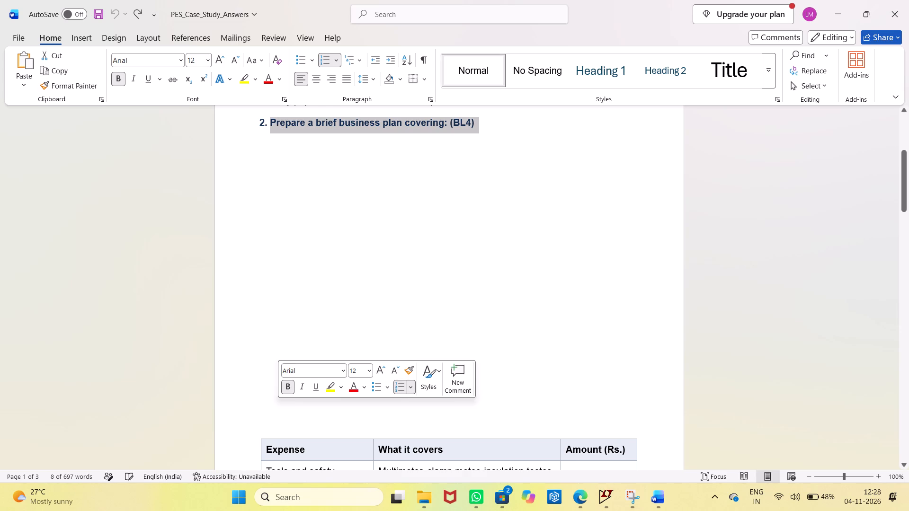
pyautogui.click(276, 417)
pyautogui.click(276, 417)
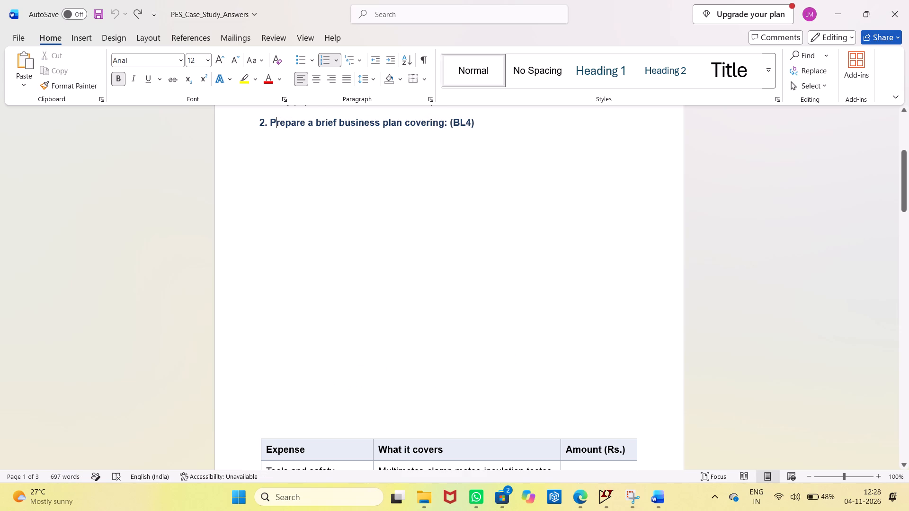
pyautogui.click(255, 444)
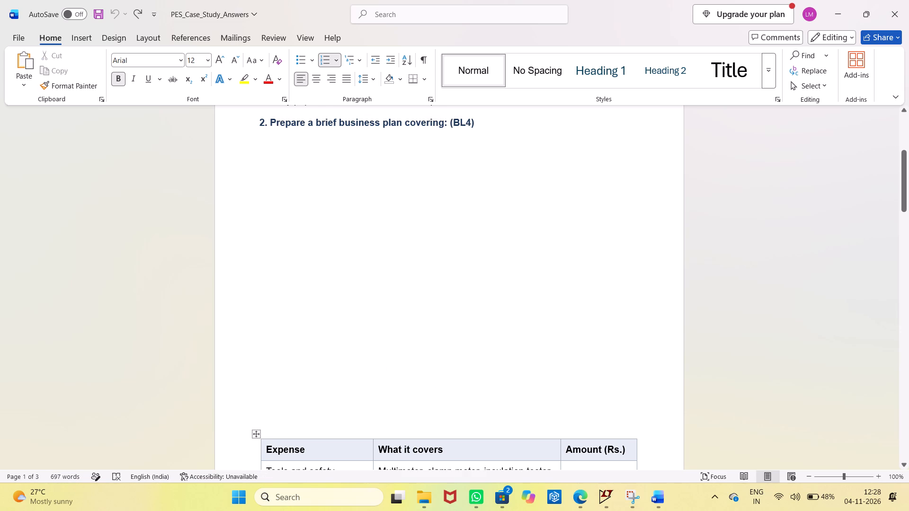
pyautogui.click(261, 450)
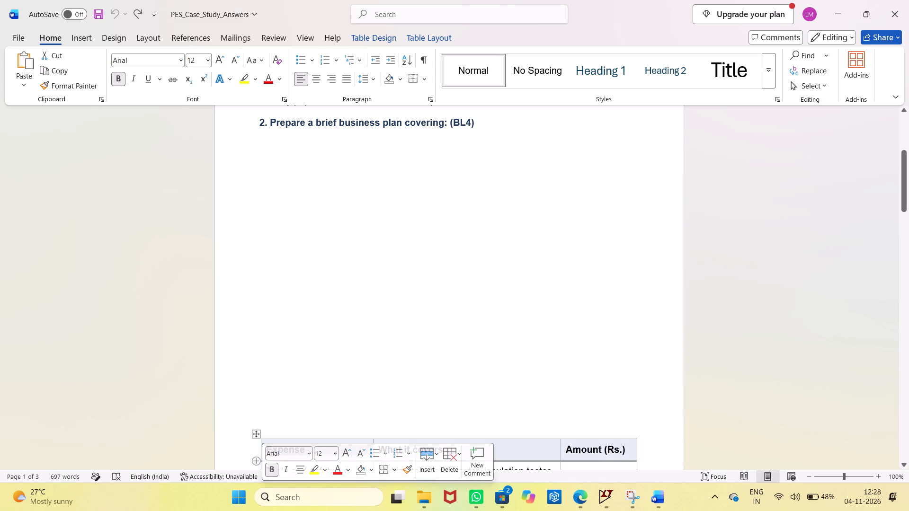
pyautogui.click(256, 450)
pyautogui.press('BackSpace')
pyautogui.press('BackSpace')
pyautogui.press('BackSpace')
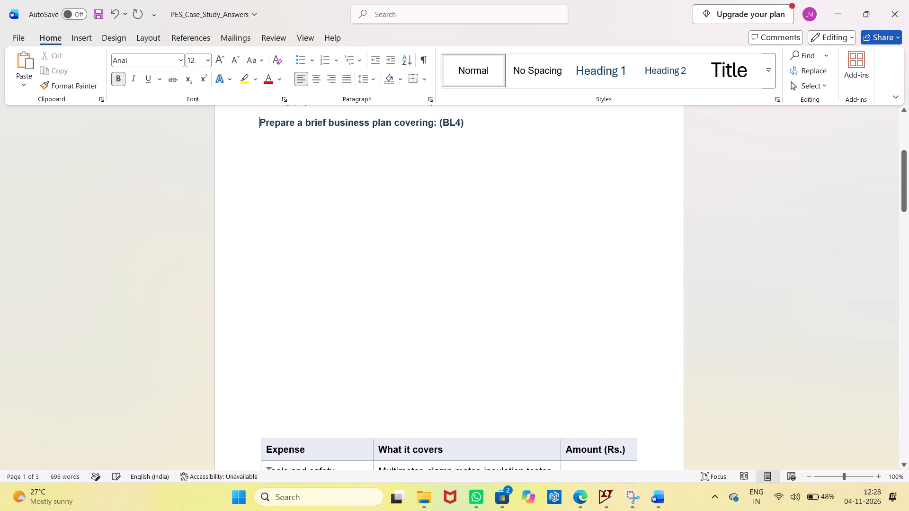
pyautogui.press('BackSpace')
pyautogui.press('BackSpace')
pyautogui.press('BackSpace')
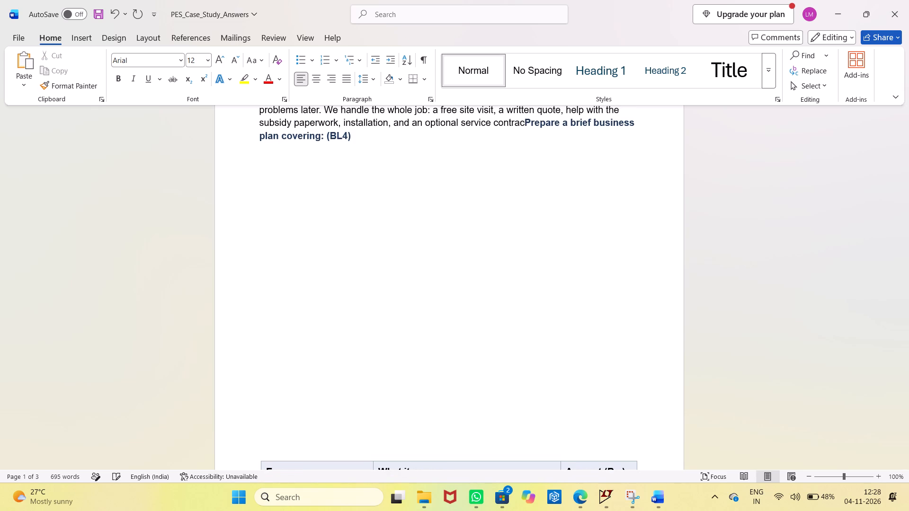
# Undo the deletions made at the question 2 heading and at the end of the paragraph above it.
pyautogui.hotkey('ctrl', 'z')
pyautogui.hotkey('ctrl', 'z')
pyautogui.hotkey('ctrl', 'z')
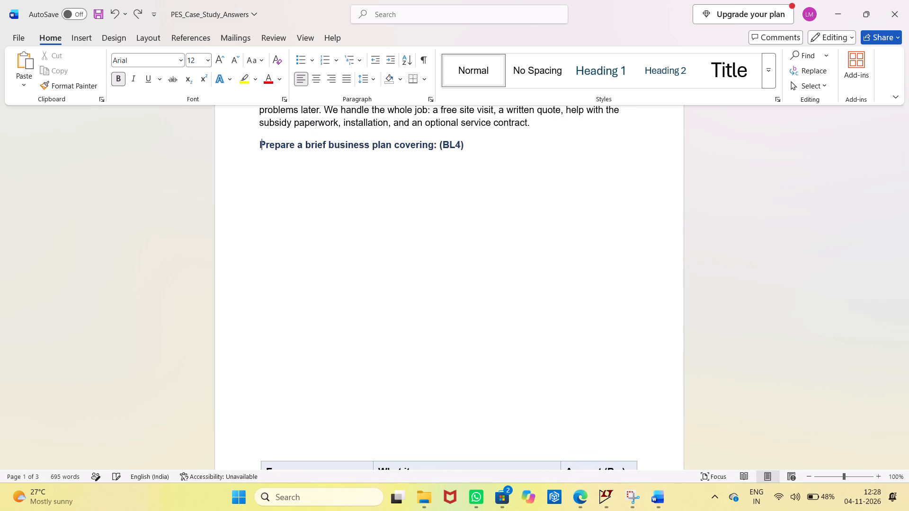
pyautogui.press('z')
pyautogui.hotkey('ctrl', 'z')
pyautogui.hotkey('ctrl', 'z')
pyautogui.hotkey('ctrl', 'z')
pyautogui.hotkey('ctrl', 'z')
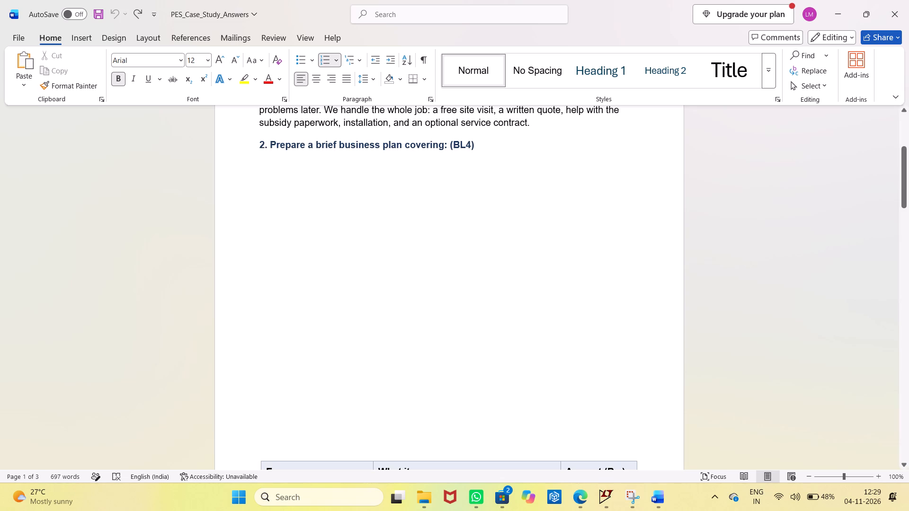
# Move the Expense table up into the blank space just below the question 2 heading.
pyautogui.moveTo(900, 182); pyautogui.dragTo(899, 258)
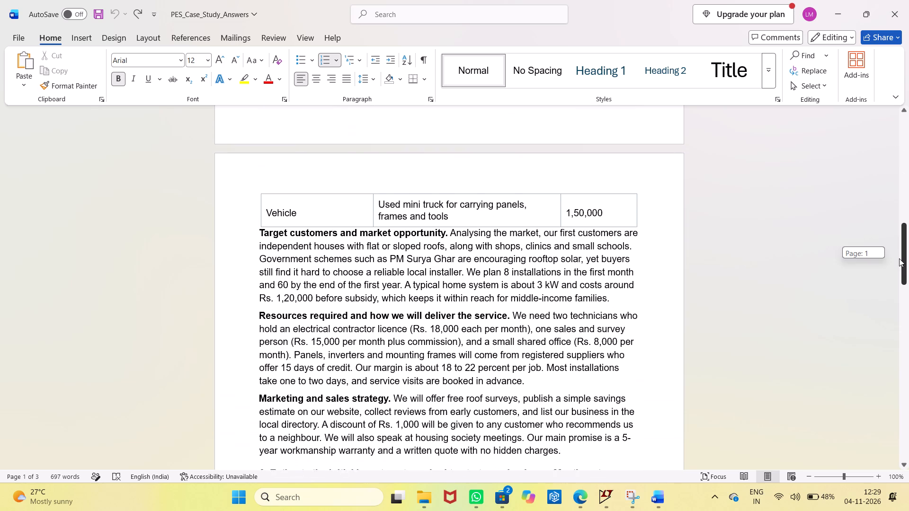
pyautogui.moveTo(899, 258); pyautogui.dragTo(880, 236)
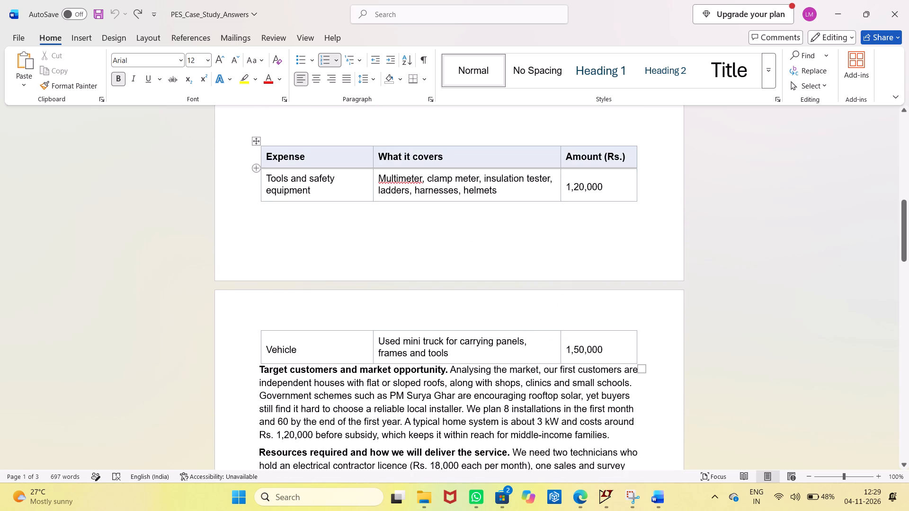
pyautogui.moveTo(257, 140); pyautogui.dragTo(247, 98)
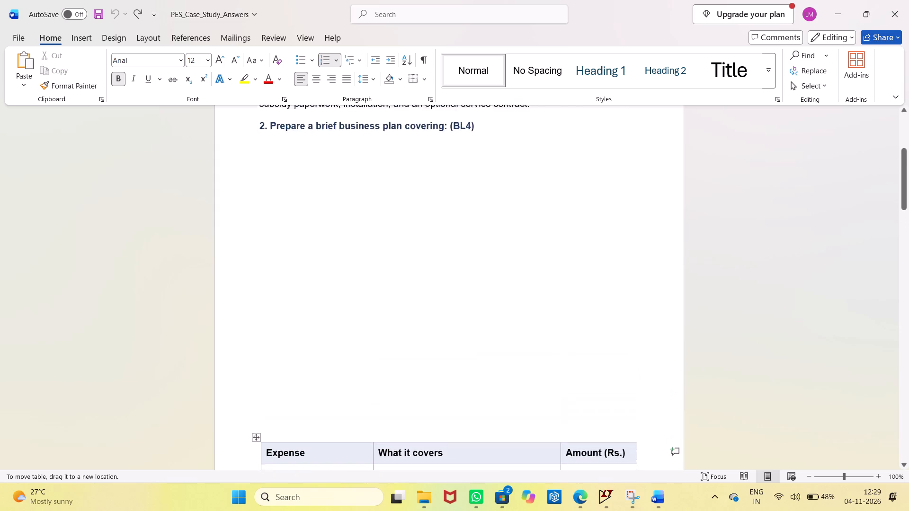
pyautogui.moveTo(247, 98); pyautogui.dragTo(253, 275)
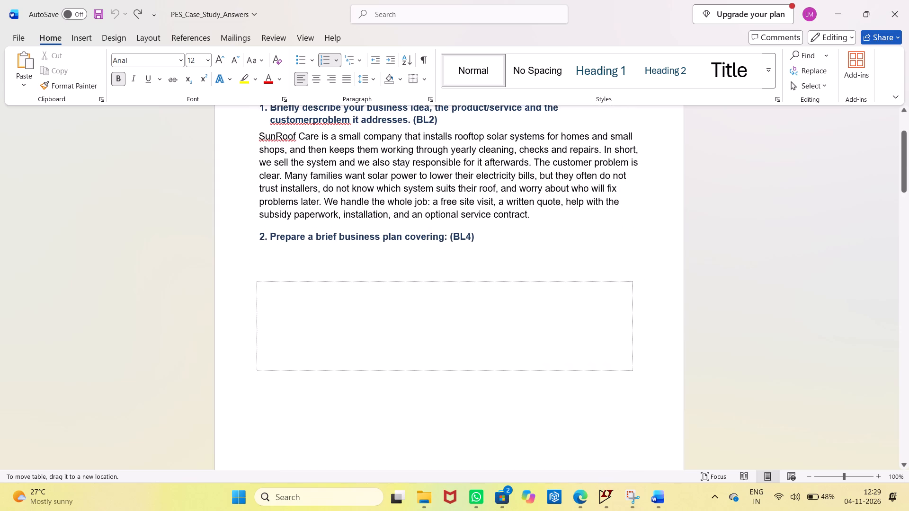
pyautogui.moveTo(253, 275); pyautogui.dragTo(254, 263)
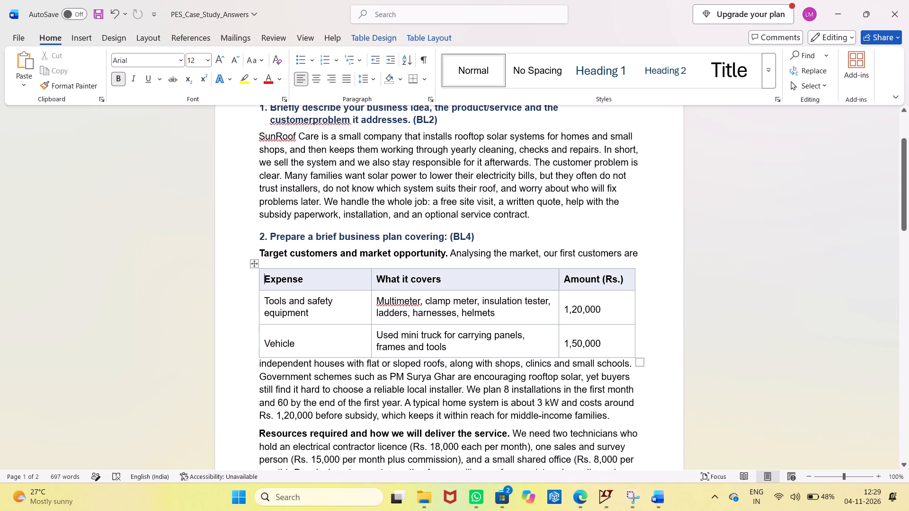
# Insert two paragraph breaks before "Target customers and market opportunity." so that paragraph starts below the Expense table.
pyautogui.click(256, 250)
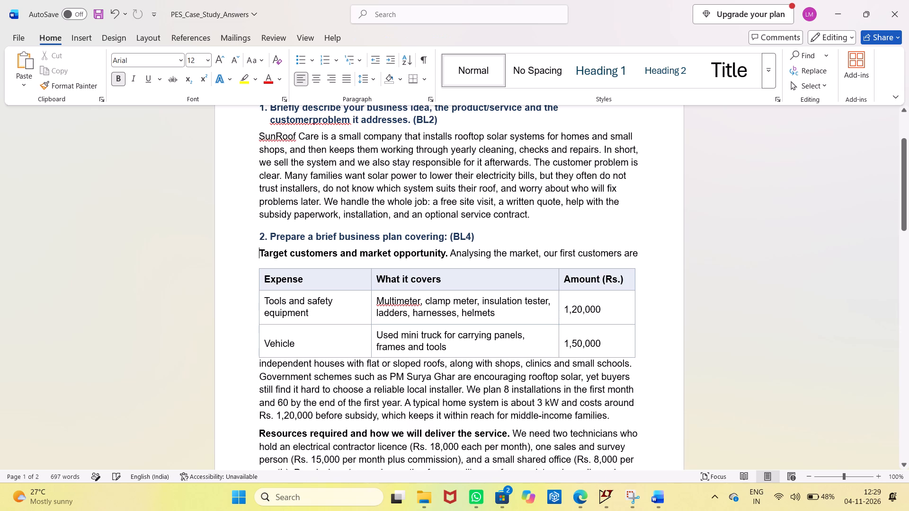
pyautogui.press('Return')
pyautogui.press('Return')
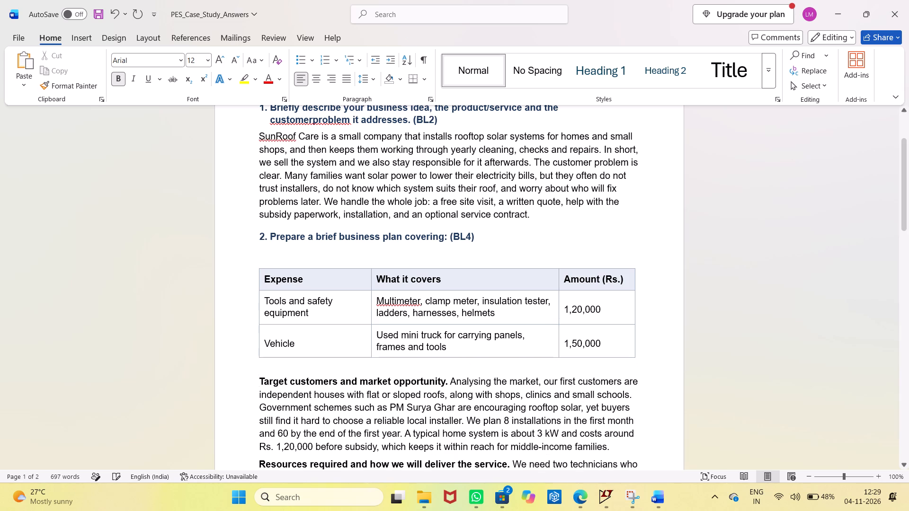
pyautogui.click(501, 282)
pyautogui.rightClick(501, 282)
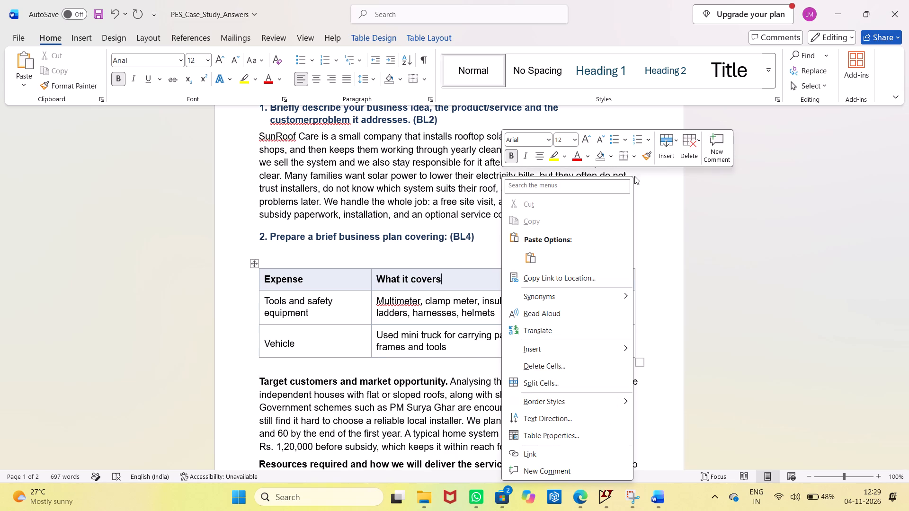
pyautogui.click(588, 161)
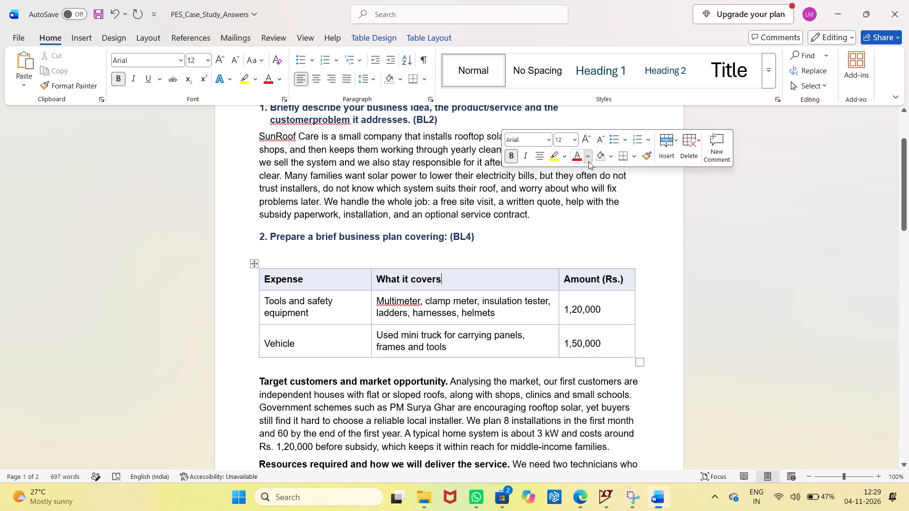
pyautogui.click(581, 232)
# Set the shading of the whole Expense table below the question 2 heading to white.
pyautogui.rightClick(637, 361)
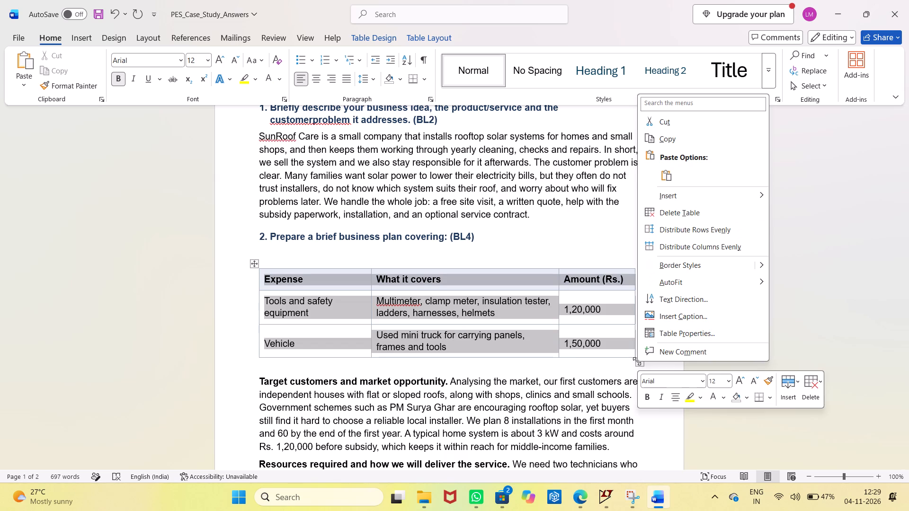
pyautogui.click(749, 399)
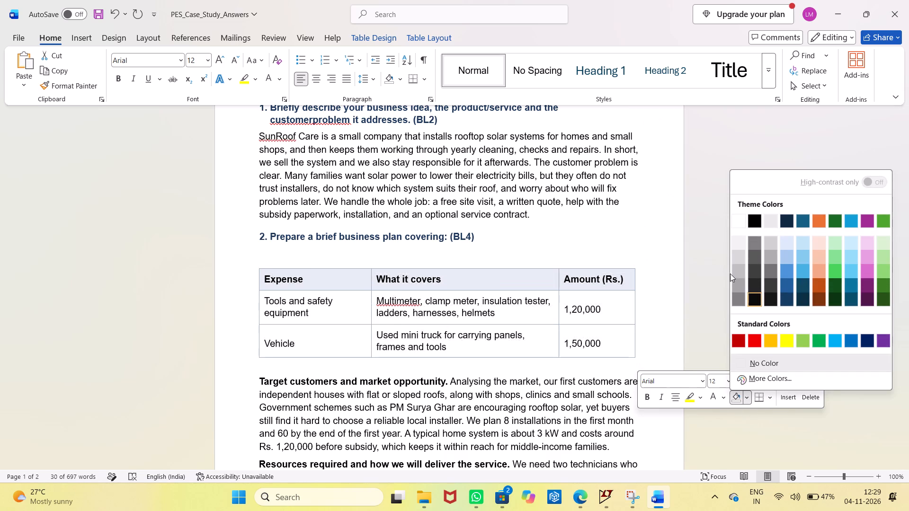
pyautogui.click(736, 219)
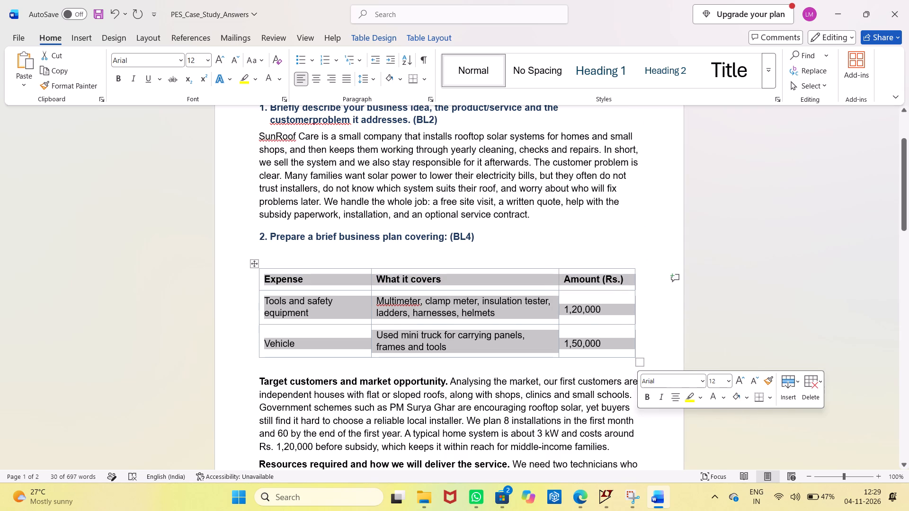
pyautogui.click(729, 268)
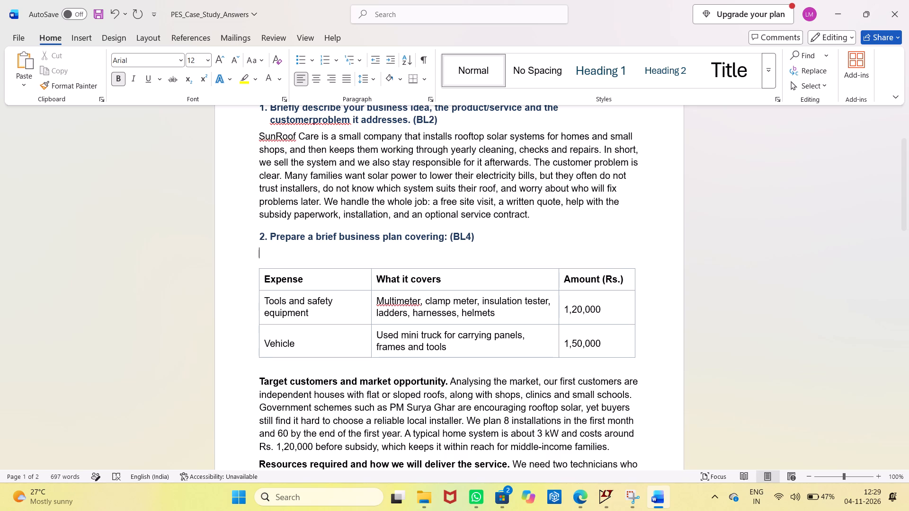
# Justify all the text in the document.
pyautogui.scroll(-4, 729, 268)
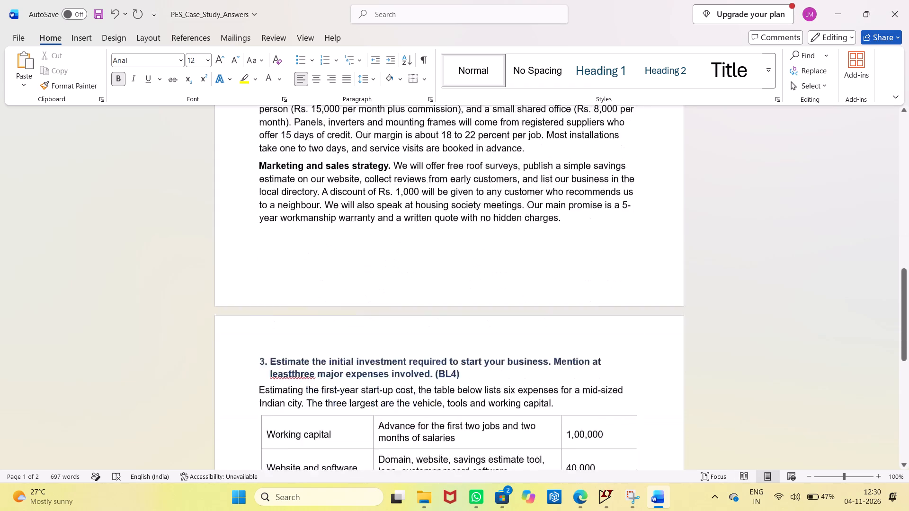
pyautogui.scroll(-2, 729, 268)
pyautogui.scroll(1, 729, 268)
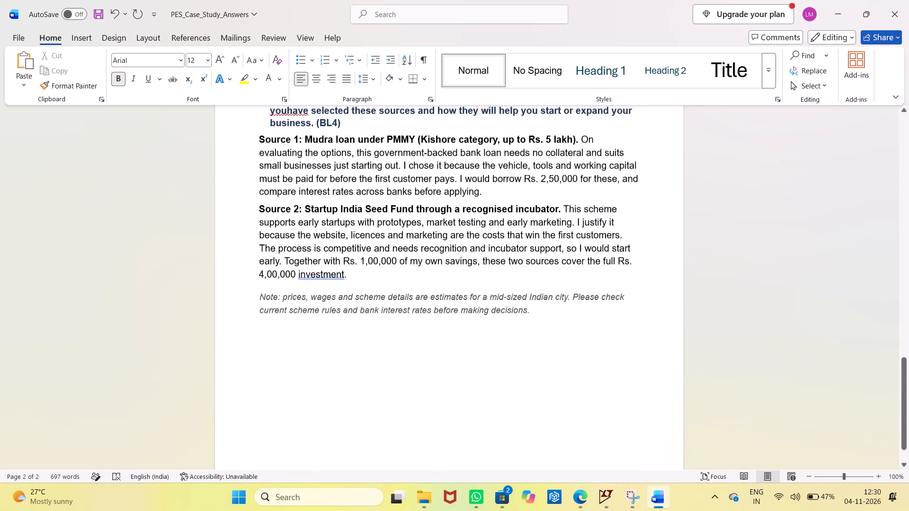
pyautogui.scroll(1, 729, 268)
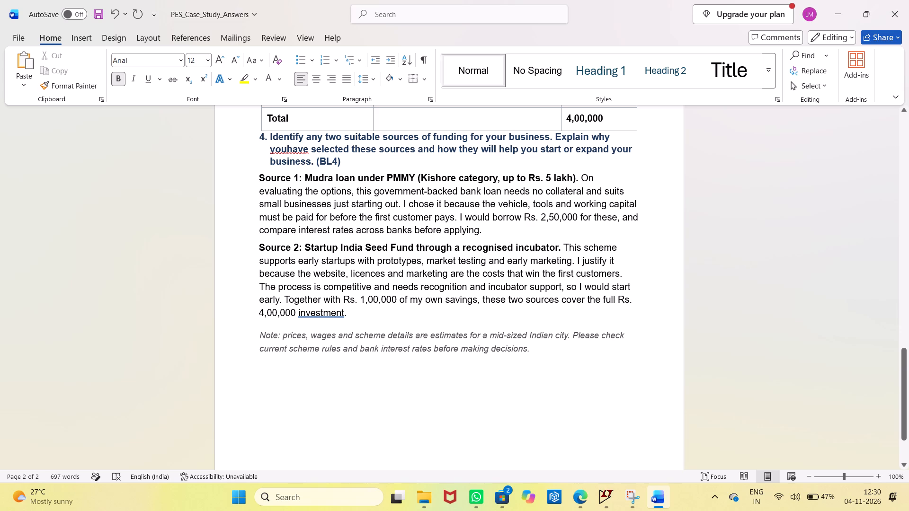
pyautogui.tripleClick(500, 336)
pyautogui.click(461, 307)
pyautogui.hotkey('ctrl', 'a')
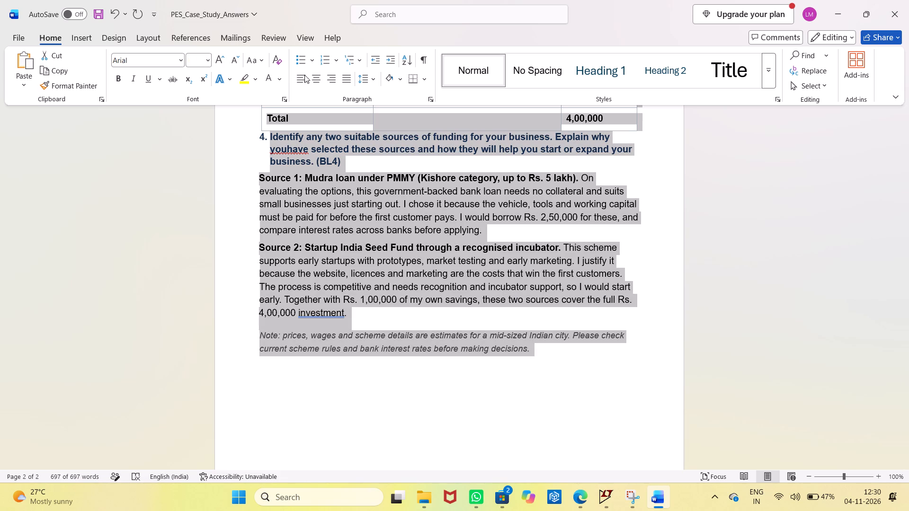
pyautogui.click(304, 79)
pyautogui.click(349, 80)
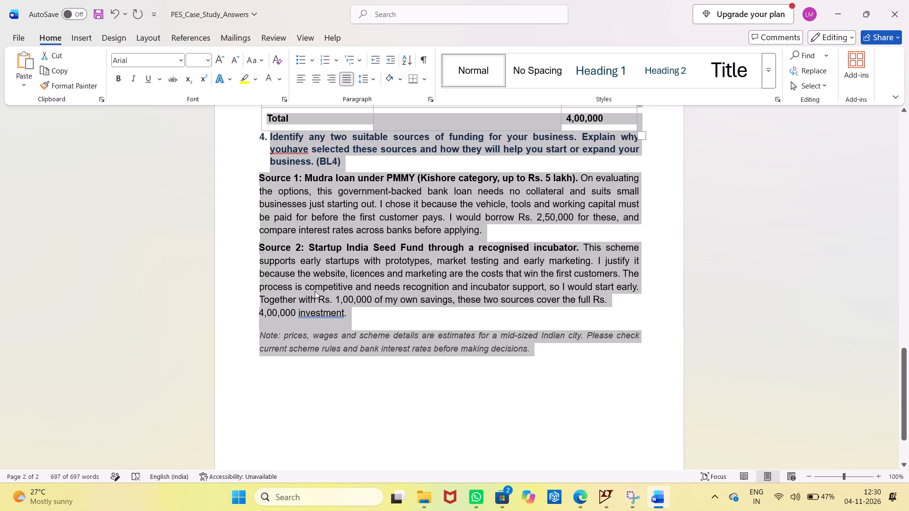
pyautogui.click(307, 428)
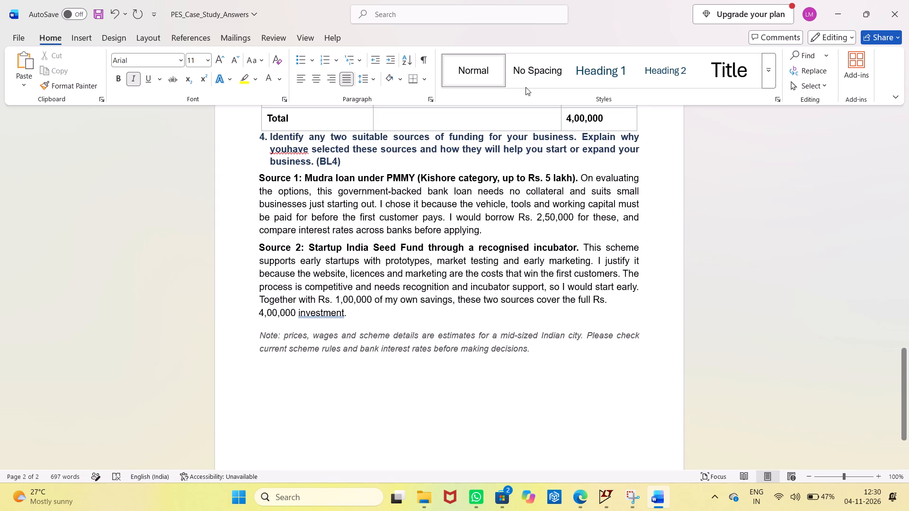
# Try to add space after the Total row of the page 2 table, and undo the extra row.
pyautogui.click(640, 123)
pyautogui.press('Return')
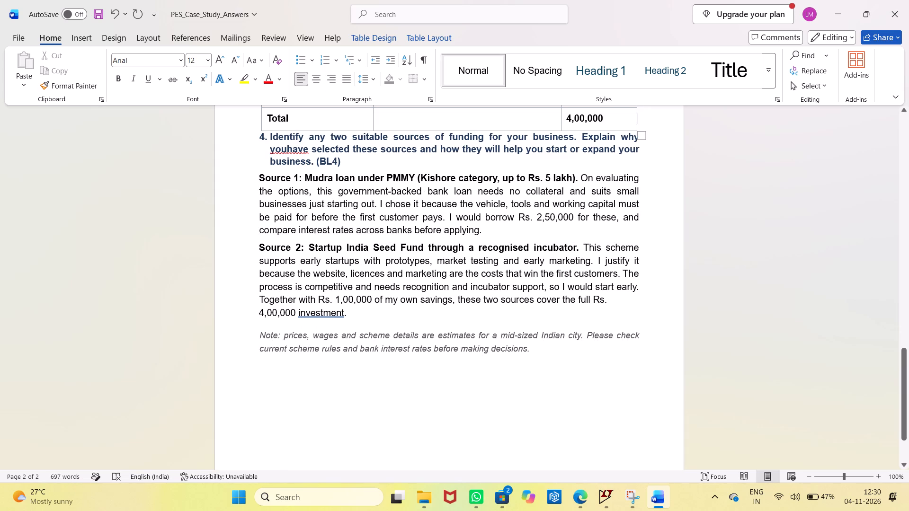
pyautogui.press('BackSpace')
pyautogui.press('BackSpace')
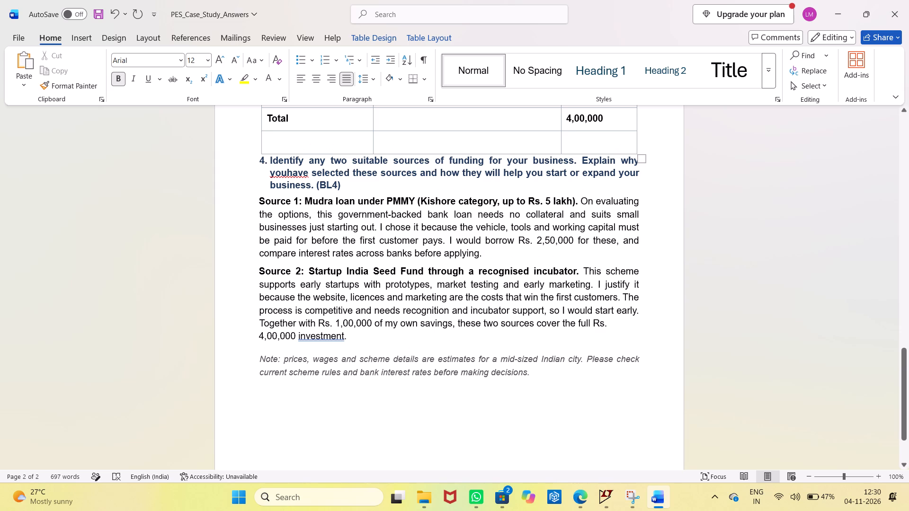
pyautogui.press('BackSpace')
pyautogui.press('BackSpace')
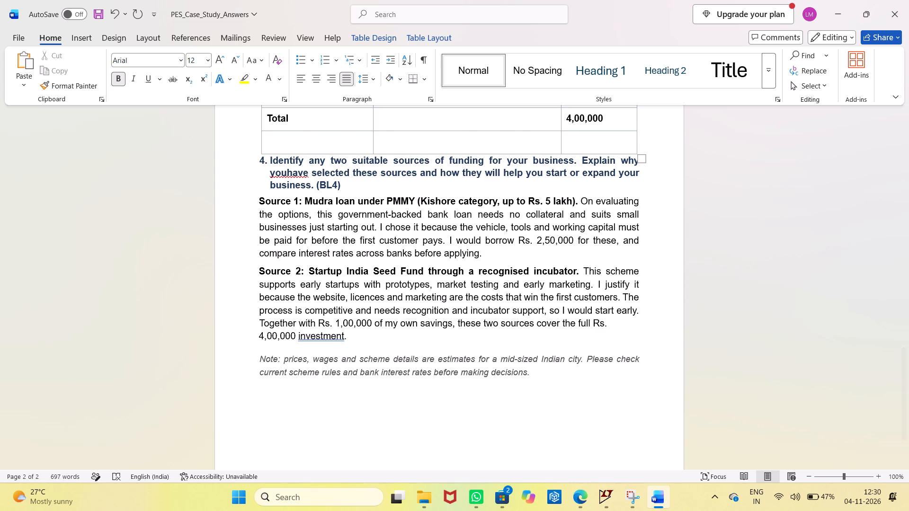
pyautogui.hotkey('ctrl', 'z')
# Insert a blank line between the Total row and the question 4 heading, retyping the heading's number as "4.".
pyautogui.click(661, 137)
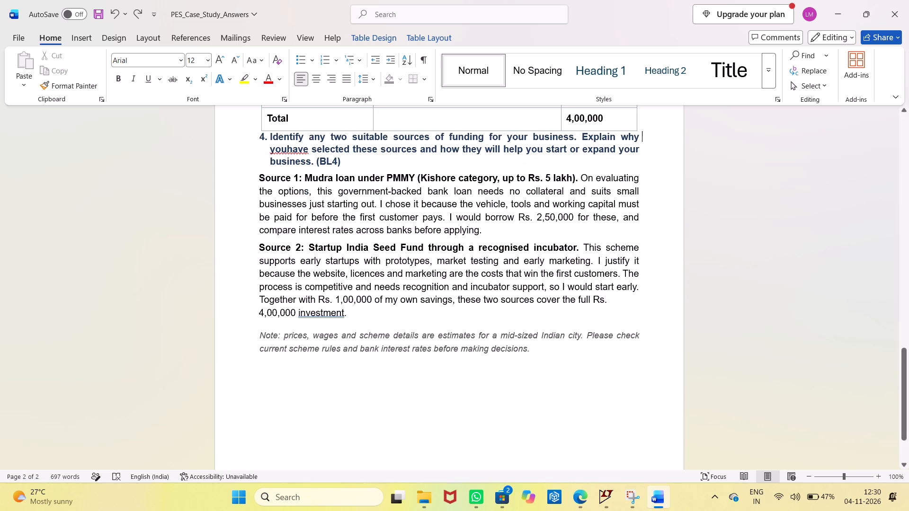
pyautogui.click(258, 137)
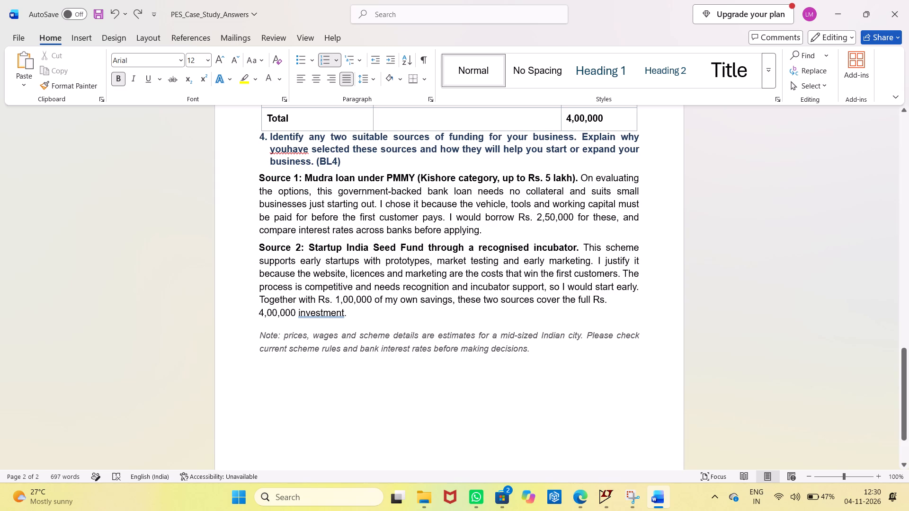
pyautogui.press('Left')
pyautogui.press('Return')
pyautogui.press('Return')
pyautogui.press('4')
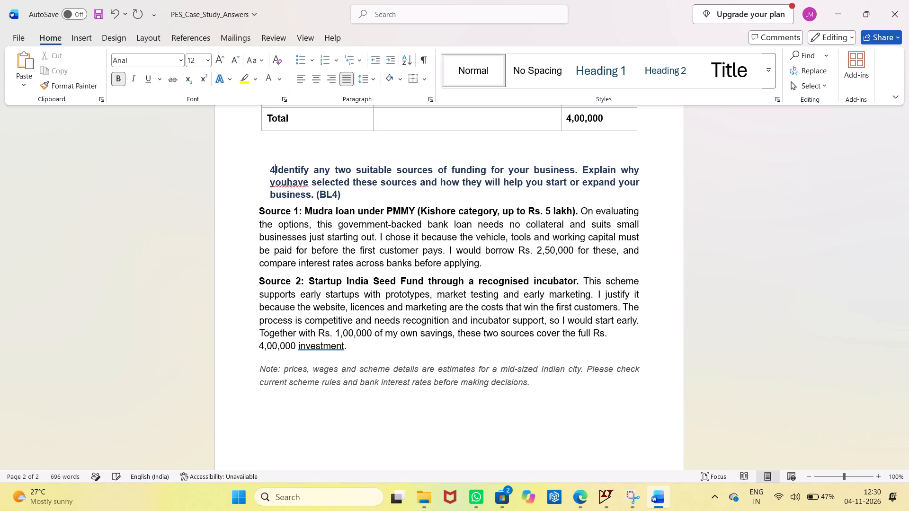
pyautogui.press('BackSpace')
pyautogui.press('BackSpace')
pyautogui.press('4')
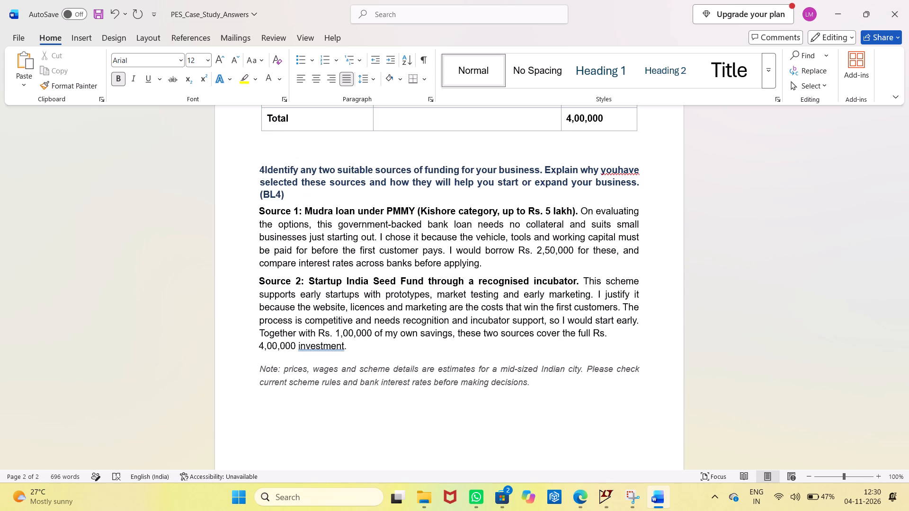
pyautogui.press('.')
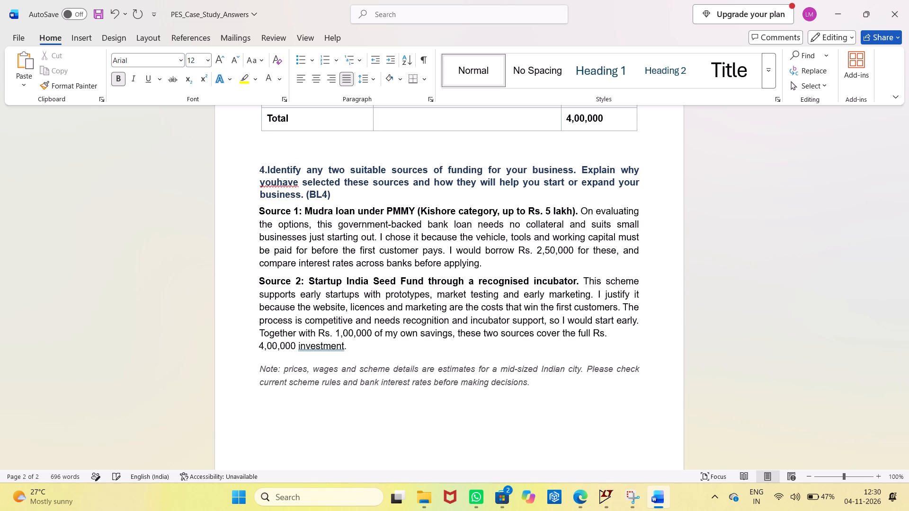
pyautogui.press('space')
# Look over the question 3 section and its expense table above the question 4 heading.
pyautogui.press('Up')
pyautogui.press('Up')
pyautogui.press('Up')
pyautogui.press('Up')
pyautogui.press('Up')
pyautogui.press('Up')
pyautogui.press('Up')
pyautogui.press('Up')
pyautogui.press('Up')
pyautogui.press('Up')
pyautogui.press('Up')
pyautogui.press('Up')
pyautogui.press('Up')
pyautogui.press('Up')
pyautogui.press('Up')
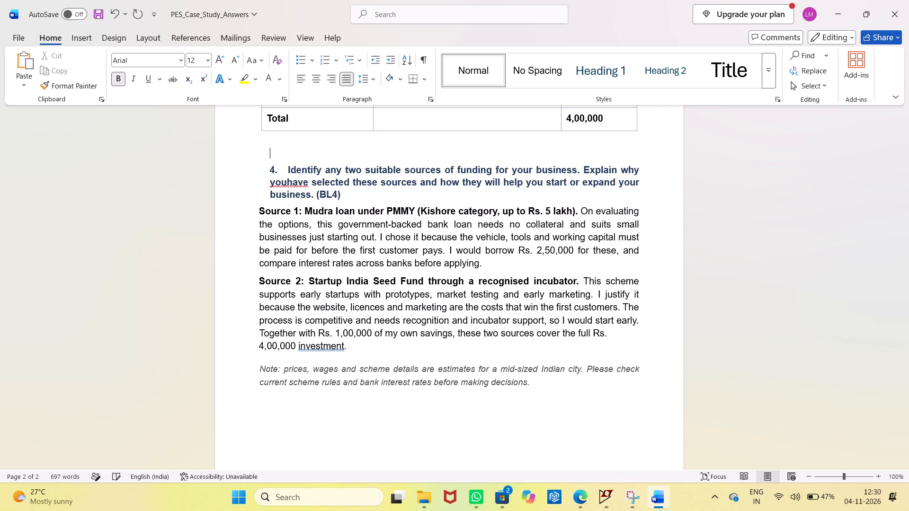
pyautogui.press('Down')
pyautogui.press('Down')
pyautogui.press('Down')
pyautogui.press('Down')
pyautogui.press('Down')
pyautogui.press('Down')
pyautogui.press('Down')
pyautogui.press('Down')
pyautogui.press('Down')
pyautogui.press('Down')
pyautogui.press('Down')
pyautogui.press('Down')
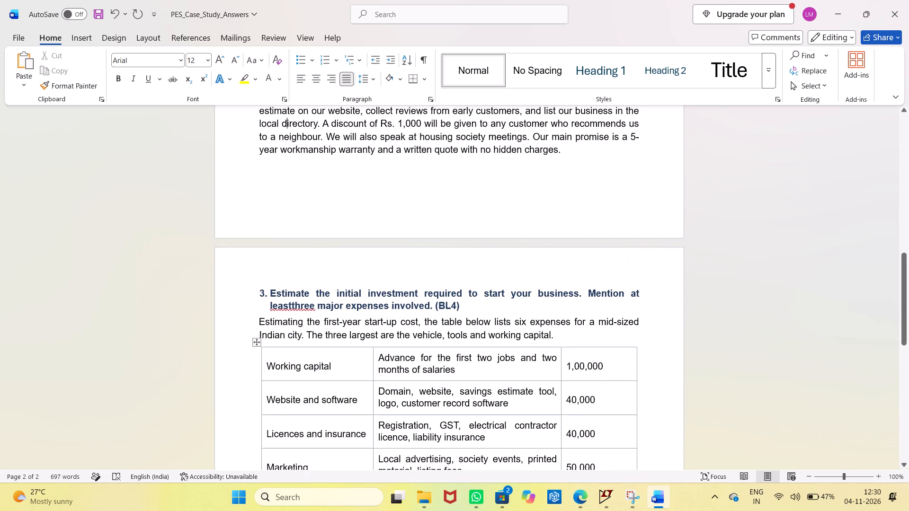
pyautogui.press('Down')
pyautogui.press('Down')
pyautogui.press('Down')
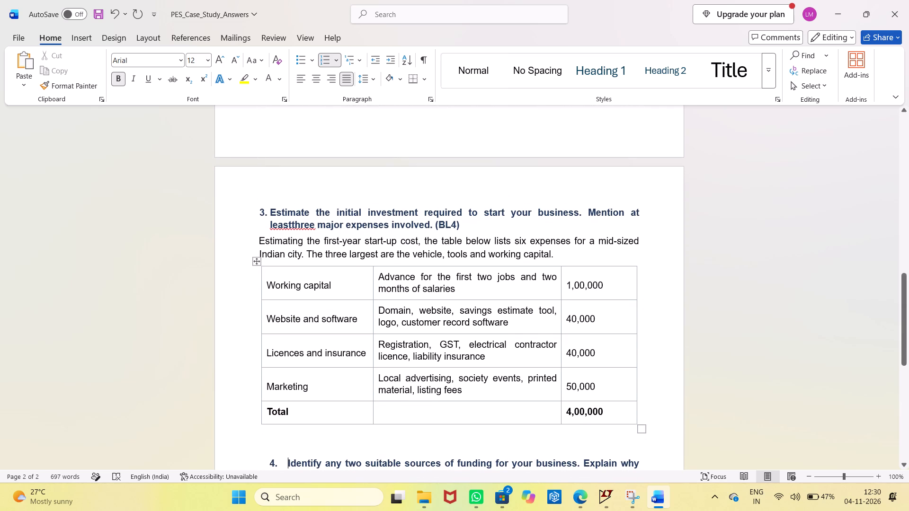
# Remove the number and indent from the question 4 heading and retype the number as "4 .".
pyautogui.press('Left')
pyautogui.press('Left')
pyautogui.press('Down')
pyautogui.press('Left')
pyautogui.press('BackSpace')
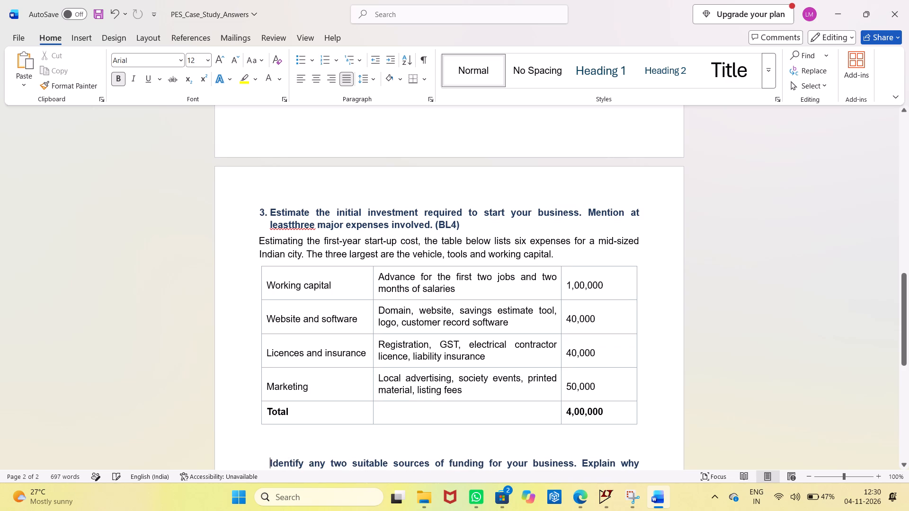
pyautogui.press('BackSpace')
pyautogui.press('4')
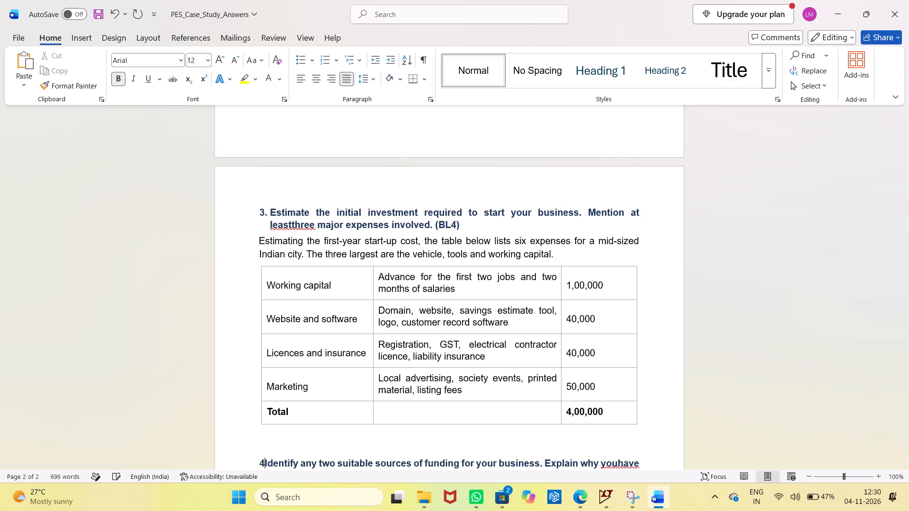
pyautogui.press('space')
pyautogui.press('.')
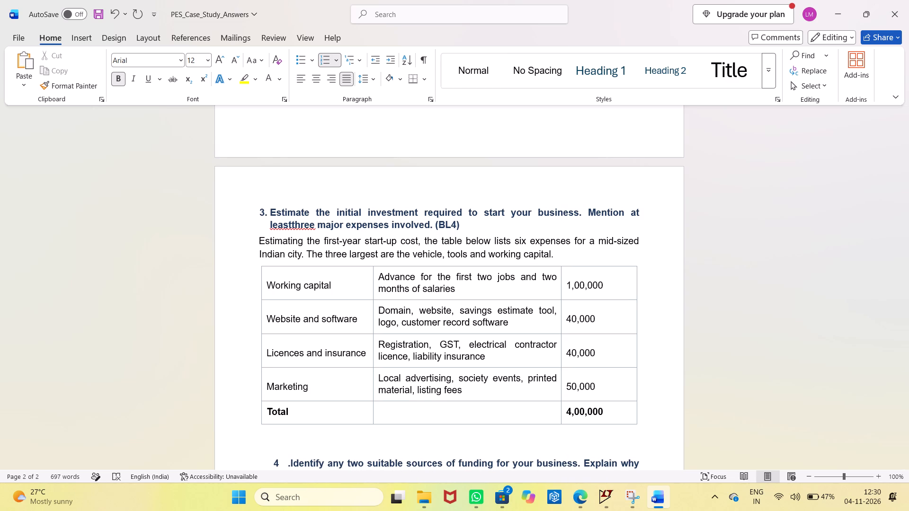
# Insert the missing space between "least" and "three" in the question 3 heading.
pyautogui.press('Up')
pyautogui.press('Up')
pyautogui.press('Up')
pyautogui.press('Up')
pyautogui.press('Up')
pyautogui.press('Up')
pyautogui.press('Up')
pyautogui.press('Up')
pyautogui.press('Up')
pyautogui.press('Up')
pyautogui.press('Up')
pyautogui.press('Up')
pyautogui.press('Up')
pyautogui.press('Up')
pyautogui.press('Up')
pyautogui.press('Down')
pyautogui.press('Down')
pyautogui.press('Down')
pyautogui.press('Down')
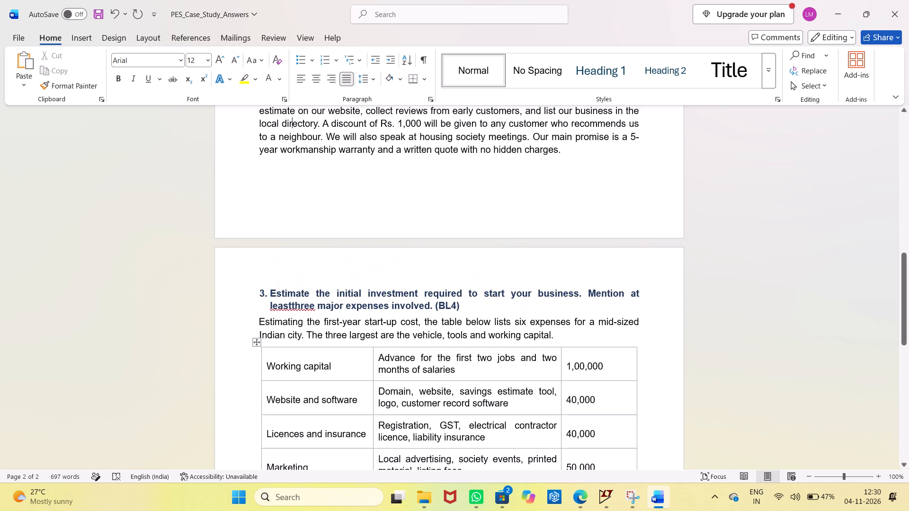
pyautogui.press('Down')
pyautogui.press('Right')
pyautogui.press('Right')
pyautogui.press('Right')
pyautogui.press('Right')
pyautogui.press('Right')
pyautogui.press('Right')
pyautogui.press('Right')
pyautogui.press('Right')
pyautogui.press('Right')
pyautogui.press('Right')
pyautogui.press('Right')
pyautogui.press('Right')
pyautogui.press('Right')
pyautogui.press('Right')
pyautogui.press('Left')
pyautogui.press('Left')
pyautogui.press('Left')
pyautogui.press('Left')
pyautogui.press('Left')
pyautogui.press('Left')
pyautogui.press('Left')
pyautogui.press('Left')
pyautogui.press('Left')
pyautogui.press('Left')
pyautogui.press('Left')
pyautogui.press('Left')
pyautogui.press('Left')
pyautogui.press('Left')
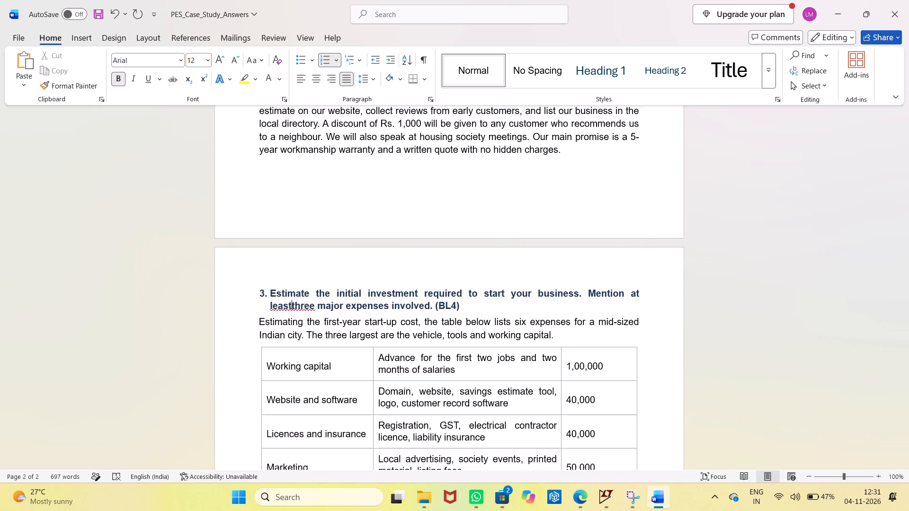
pyautogui.press('space')
# Add an unnumbered blank line between the question 3 heading and its answer paragraph.
pyautogui.press('Right')
pyautogui.press('Right')
pyautogui.press('Right')
pyautogui.press('Right')
pyautogui.press('Right')
pyautogui.press('Right')
pyautogui.press('Right')
pyautogui.press('Right')
pyautogui.press('Right')
pyautogui.press('Right')
pyautogui.press('Right')
pyautogui.press('Right')
pyautogui.press('Right')
pyautogui.press('Right')
pyautogui.press('Right')
pyautogui.press('Right')
pyautogui.press('Right')
pyautogui.press('Right')
pyautogui.press('Right')
pyautogui.press('Right')
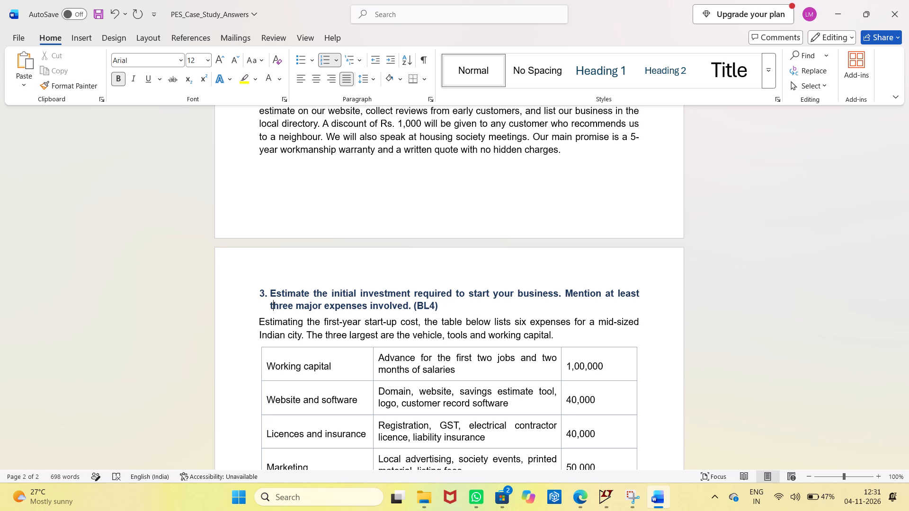
pyautogui.press('Right')
pyautogui.press('Right')
pyautogui.press('Return')
pyautogui.press('BackSpace')
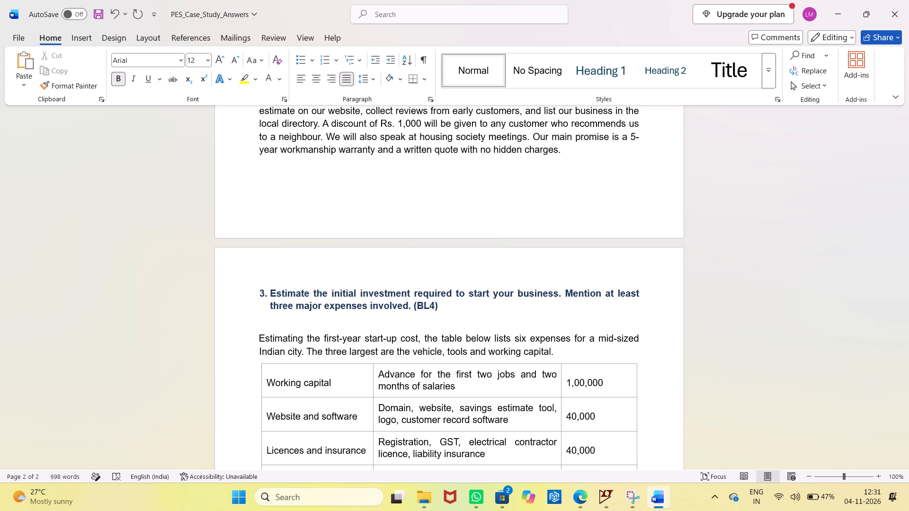
# Insert a blank line between the title "From Business Idea to Startup" and the Case Study Answers subtitle on page 1.
pyautogui.press('Up')
pyautogui.press('Up')
pyautogui.press('Up')
pyautogui.press('Up')
pyautogui.press('Up')
pyautogui.press('Up')
pyautogui.press('Up')
pyautogui.press('Up')
pyautogui.press('Up')
pyautogui.press('Up')
pyautogui.press('Up')
pyautogui.press('Up')
pyautogui.press('Up')
pyautogui.press('Up')
pyautogui.press('Up')
pyautogui.press('Up')
pyautogui.press('Up')
pyautogui.press('Up')
pyautogui.press('Up')
pyautogui.press('Up')
pyautogui.press('Up')
pyautogui.press('Up')
pyautogui.press('Up')
pyautogui.press('Up')
pyautogui.press('Up')
pyautogui.press('Up')
pyautogui.press('Up')
pyautogui.press('Up')
pyautogui.press('Up')
pyautogui.press('Up')
pyautogui.press('Up')
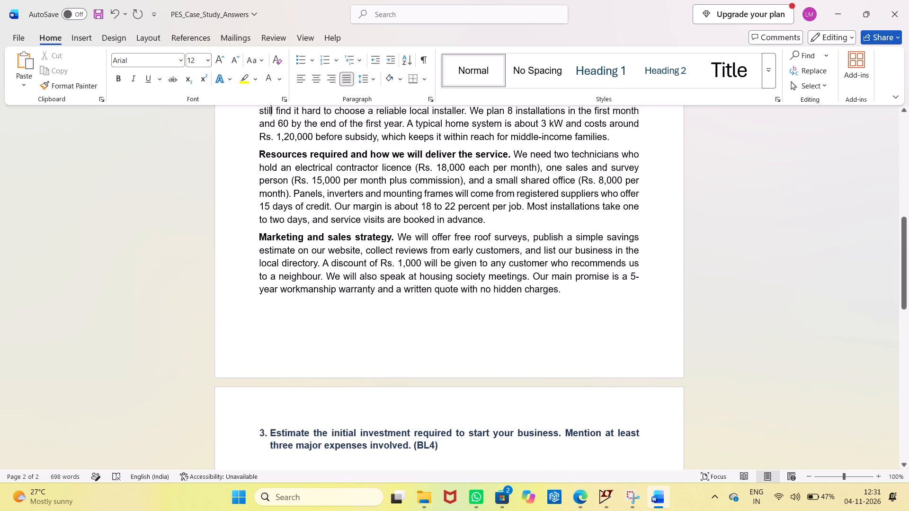
pyautogui.press('Up')
pyautogui.press('Up')
pyautogui.press('Up')
pyautogui.press('Up')
pyautogui.press('Up')
pyautogui.press('Up')
pyautogui.press('Up')
pyautogui.press('Up')
pyautogui.press('Up')
pyautogui.press('Up')
pyautogui.press('Up')
pyautogui.press('Up')
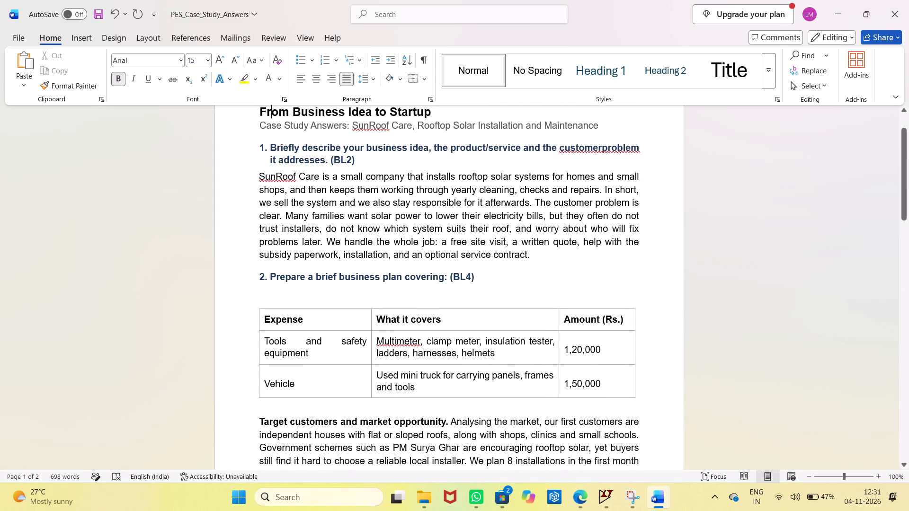
pyautogui.click(437, 115)
pyautogui.press('Up')
pyautogui.press('Return')
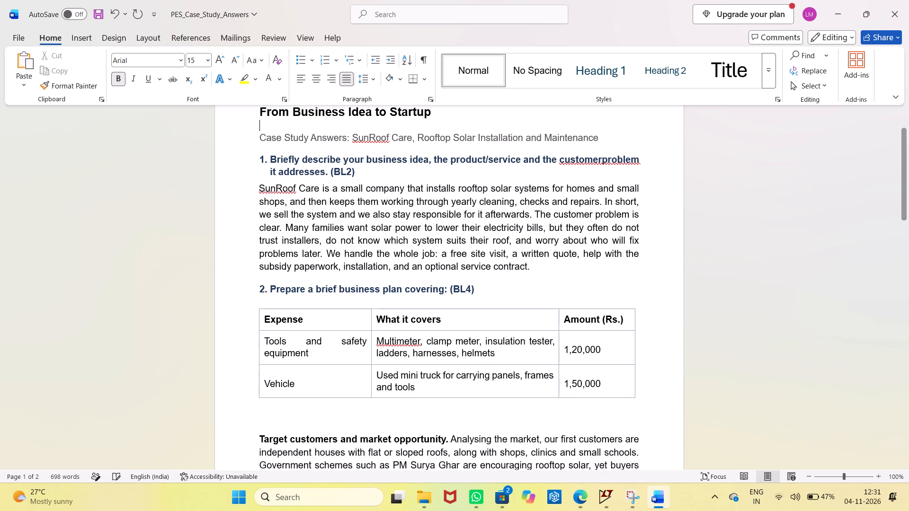
pyautogui.press('Up')
pyautogui.press('Up')
pyautogui.press('Up')
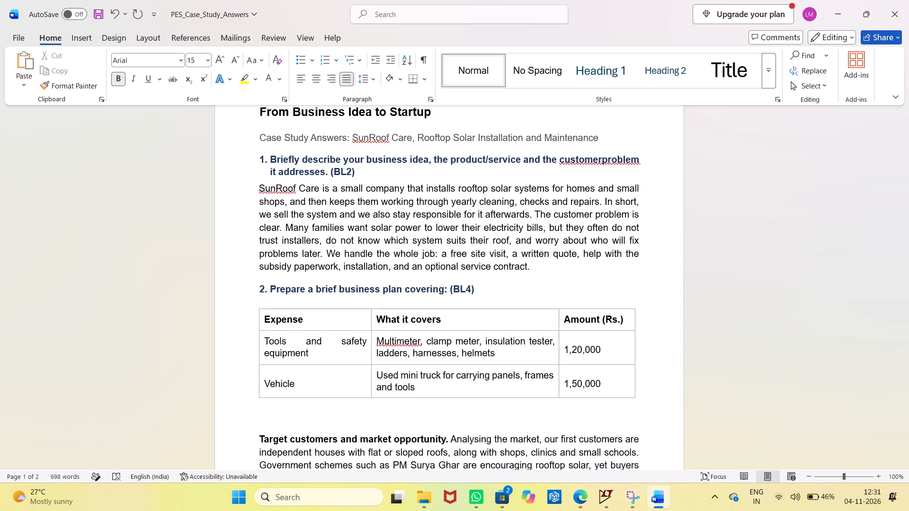
# Change the font of the entire document to Times New Roman.
pyautogui.click(302, 127)
pyautogui.hotkey('ctrl', 'a')
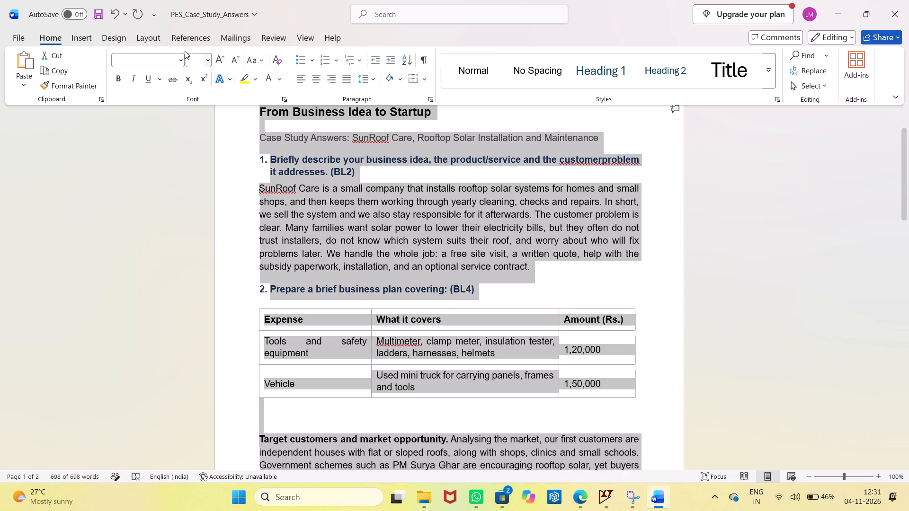
pyautogui.click(181, 59)
pyautogui.write('tim')
pyautogui.press('e')
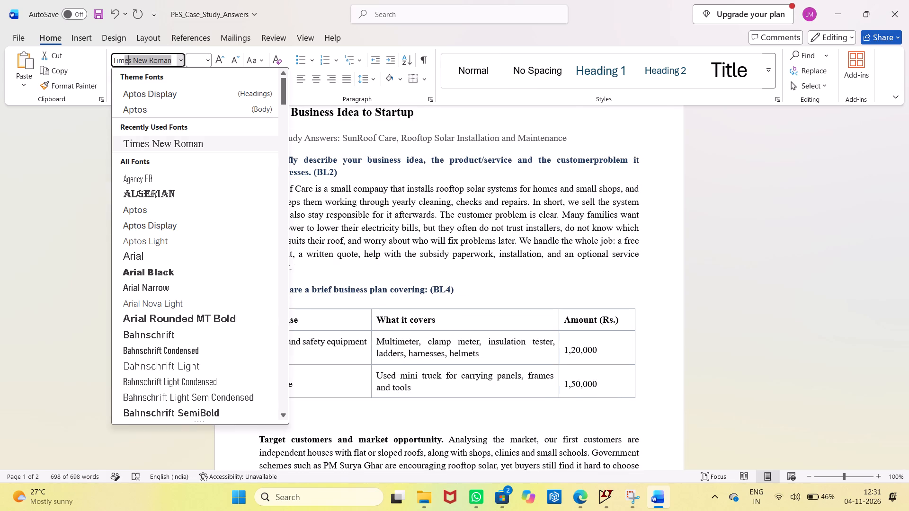
pyautogui.click(161, 149)
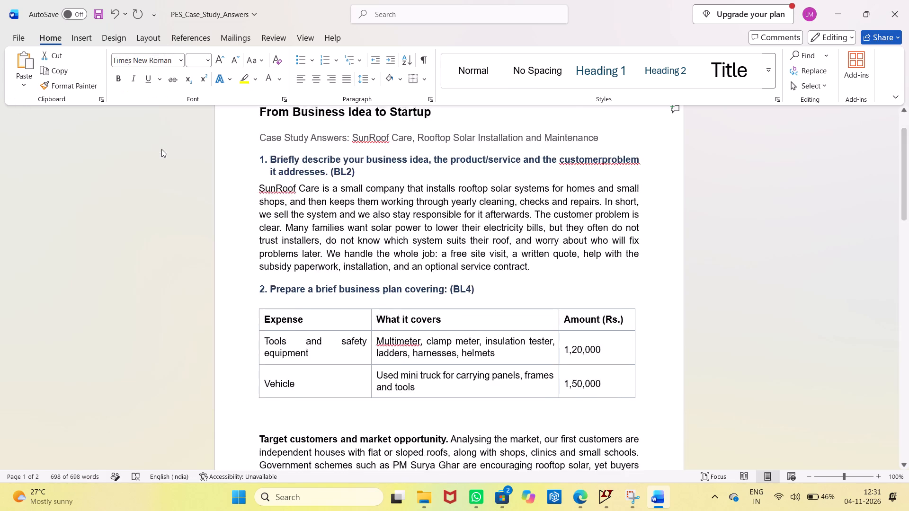
pyautogui.click(242, 213)
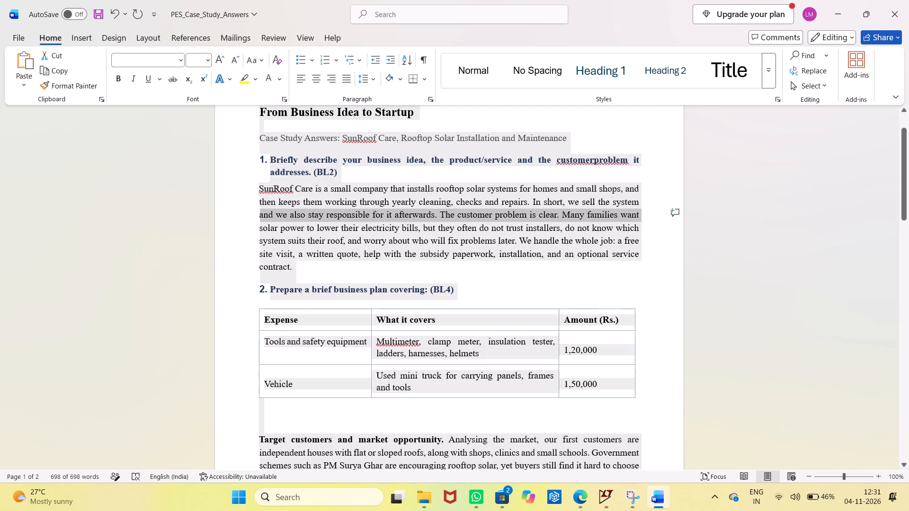
pyautogui.click(615, 120)
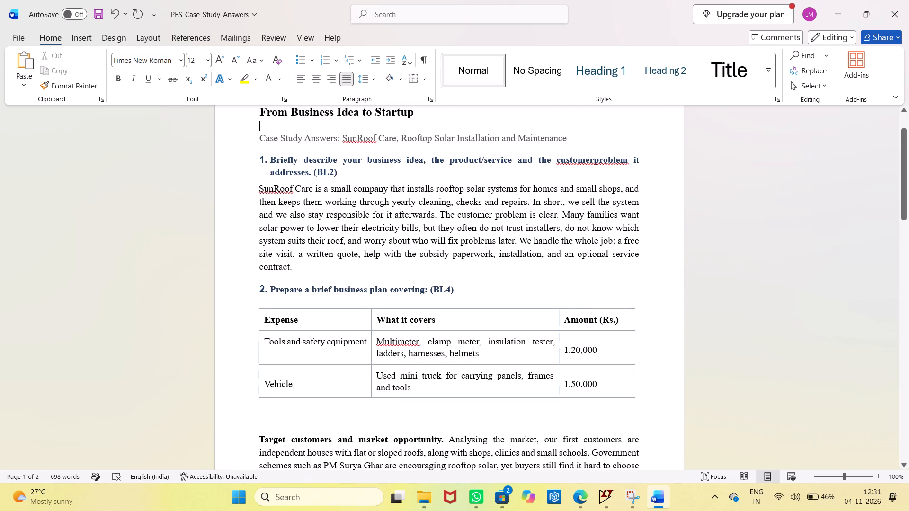
# Apply the plain black text effect preset to the entire document.
pyautogui.doubleClick(297, 157)
pyautogui.click(244, 167)
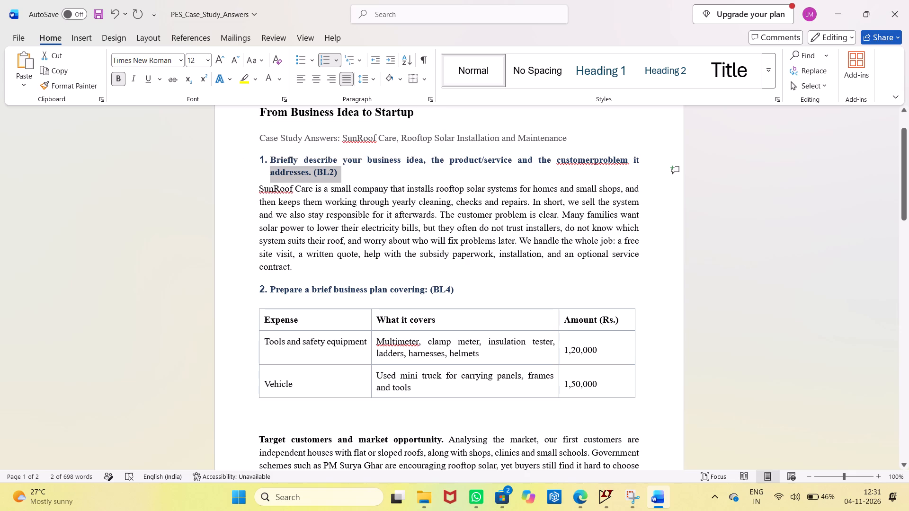
pyautogui.hotkey('ctrl', 'a')
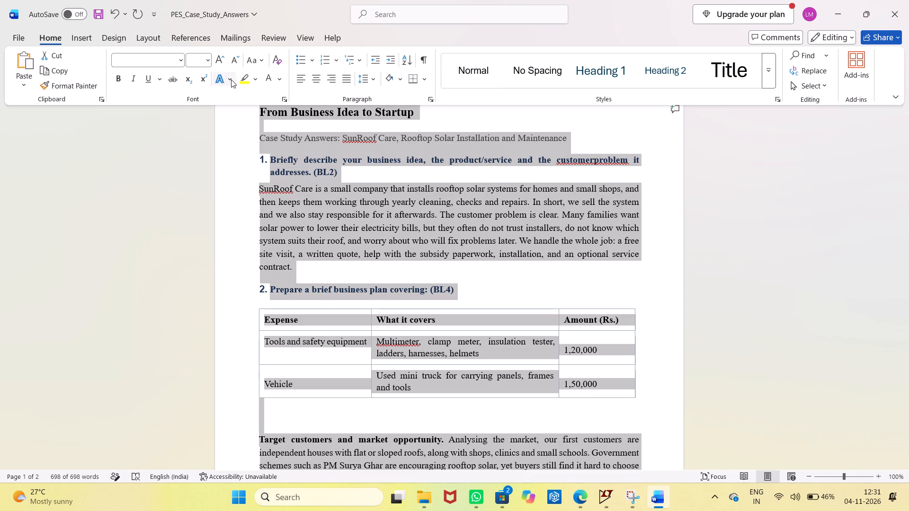
pyautogui.click(231, 79)
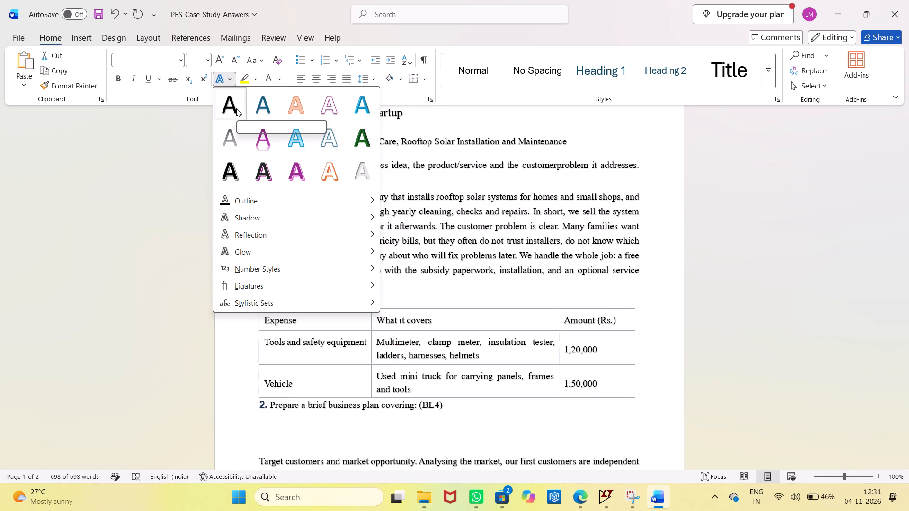
pyautogui.click(236, 108)
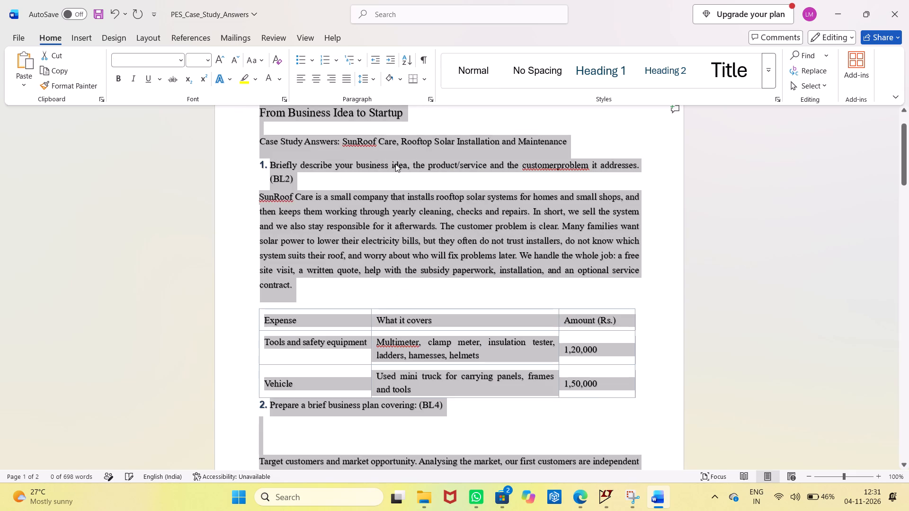
# Make the whole question 1 heading, "Briefly describe your business idea", bold.
pyautogui.click(366, 165)
pyautogui.tripleClick(366, 165)
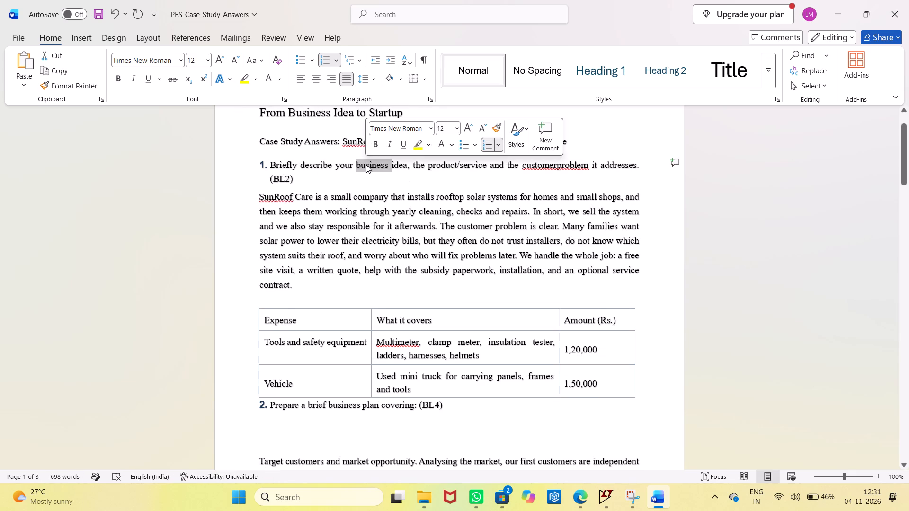
pyautogui.click(366, 165)
pyautogui.doubleClick(363, 165)
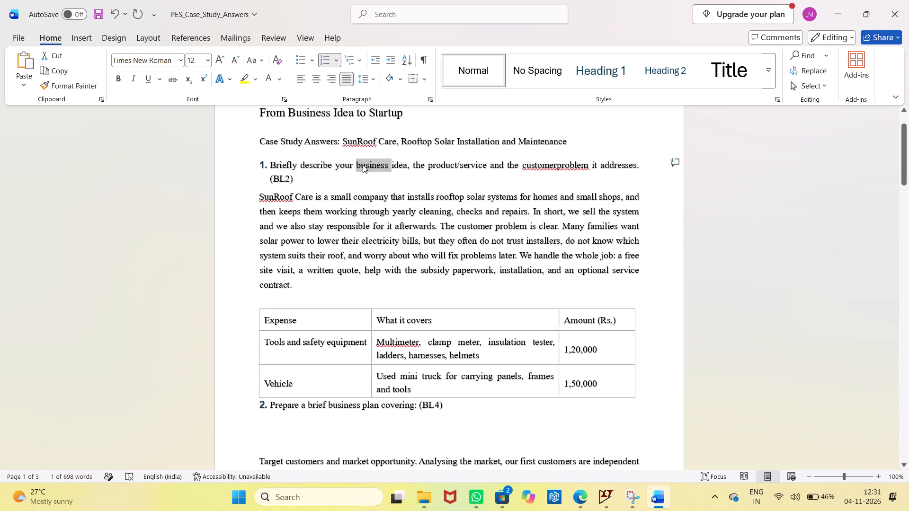
pyautogui.doubleClick(363, 165)
pyautogui.doubleClick(372, 161)
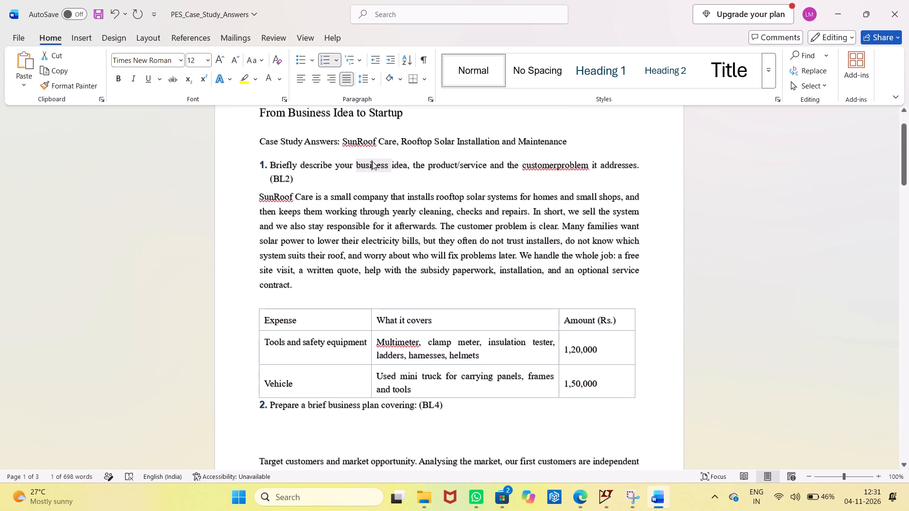
pyautogui.click(372, 161)
pyautogui.doubleClick(372, 161)
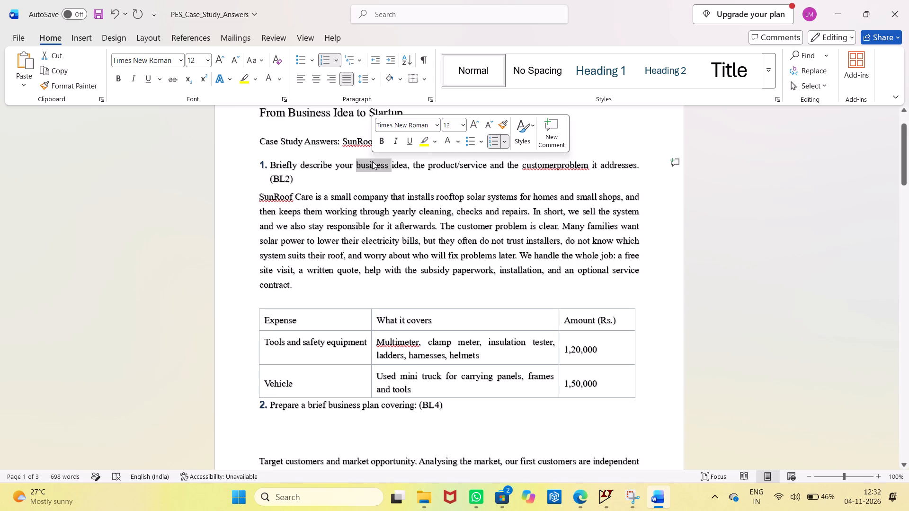
pyautogui.click(372, 161)
pyautogui.tripleClick(372, 161)
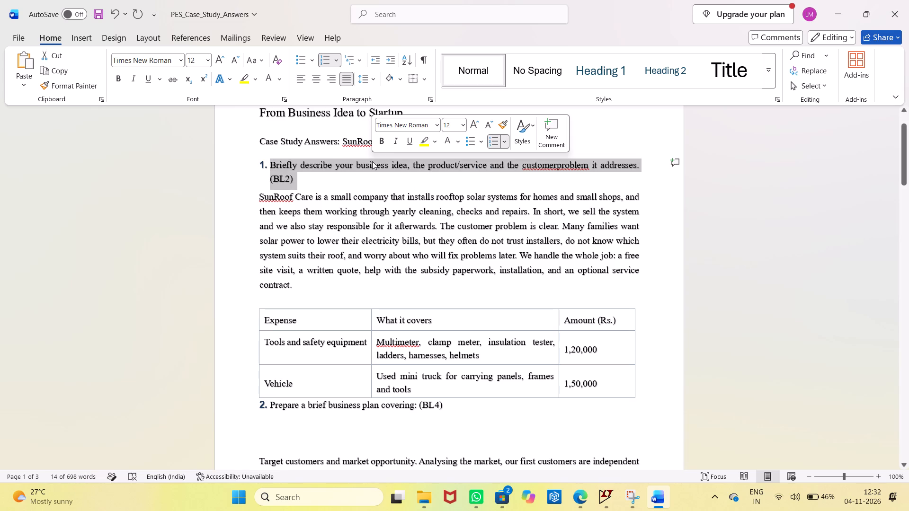
pyautogui.click(380, 140)
pyautogui.click(410, 185)
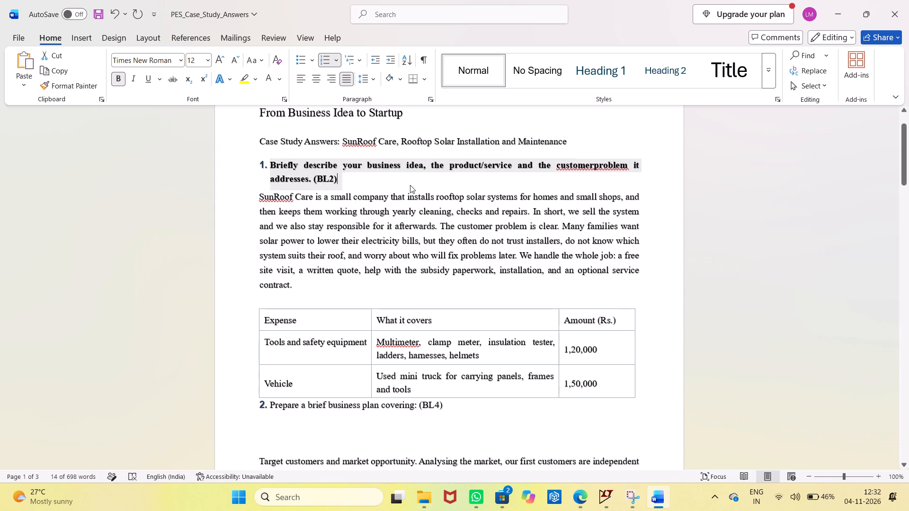
# Insert a blank line between the page 1 expense table and the question 2 heading.
pyautogui.scroll(-1, 410, 185)
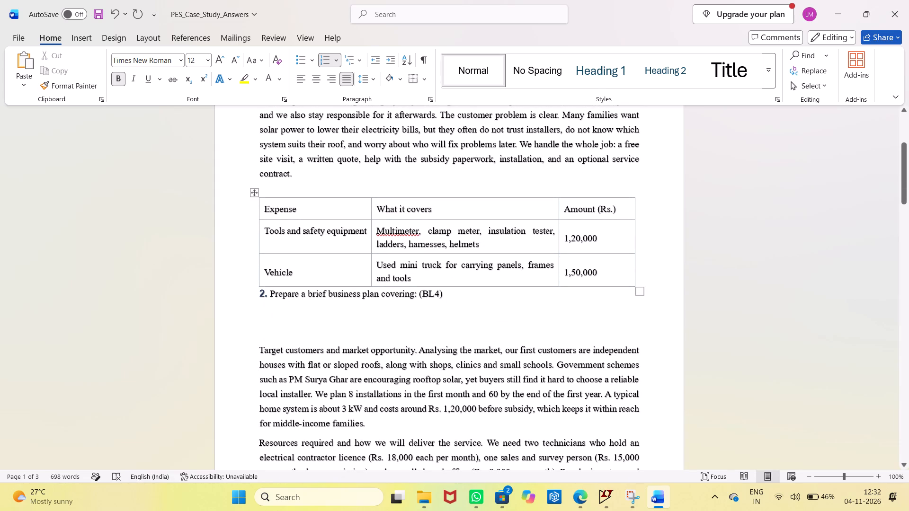
pyautogui.click(645, 285)
pyautogui.press('Return')
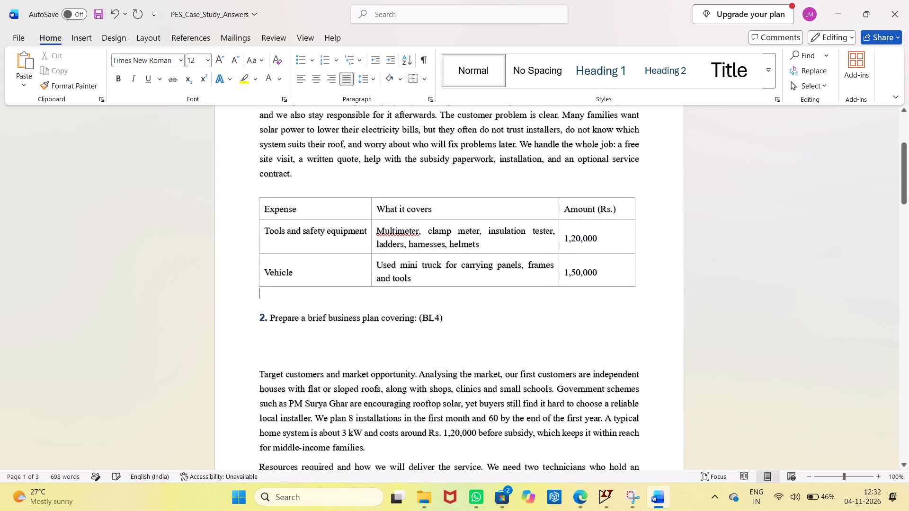
# Remove one of the blank lines between the question 2 heading and the "Target customers and market opportunity" paragraph.
pyautogui.click(279, 353)
pyautogui.press('BackSpace')
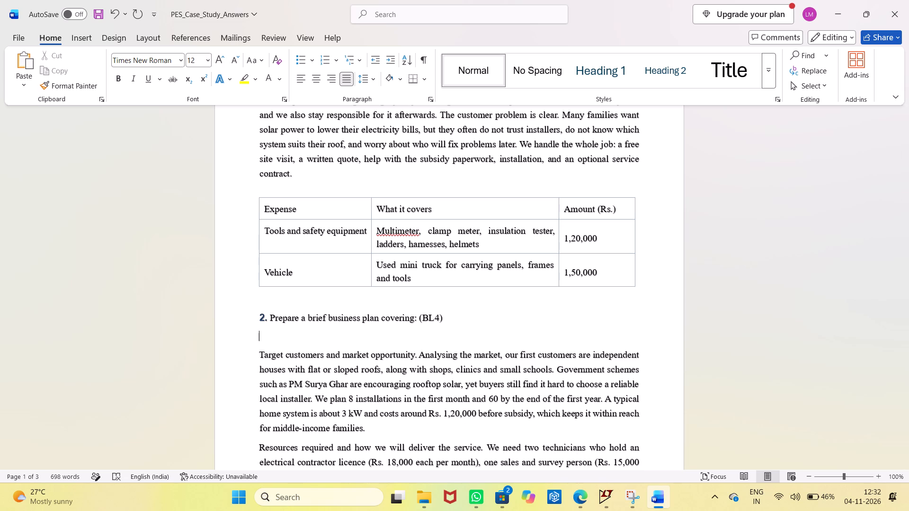
pyautogui.press('Up')
pyautogui.press('Left')
pyautogui.press('Left')
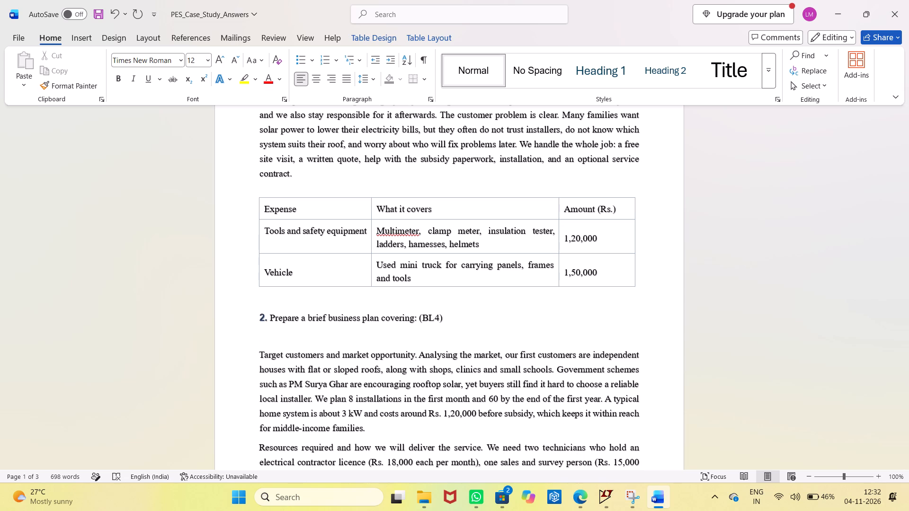
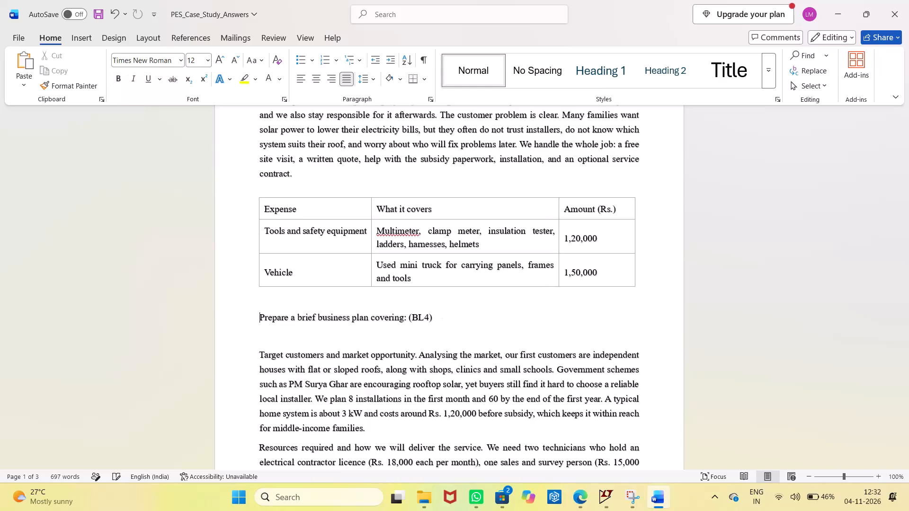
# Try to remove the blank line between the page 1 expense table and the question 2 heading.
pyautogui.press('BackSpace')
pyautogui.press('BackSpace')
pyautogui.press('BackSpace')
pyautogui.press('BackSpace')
# Undo the recent spacing, numbering, bold and text effect edits, back to before the black text effect was applied.
pyautogui.hotkey('ctrl', 'z')
pyautogui.hotkey('ctrl', 'z')
pyautogui.hotkey('ctrl', 'z')
pyautogui.hotkey('ctrl', 'z')
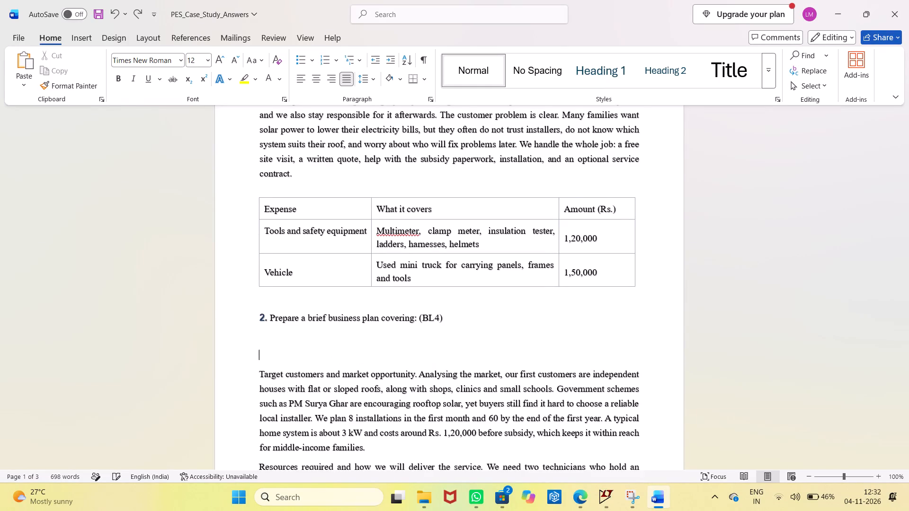
pyautogui.hotkey('ctrl', 'z')
pyautogui.hotkey('ctrl', 'z')
pyautogui.hotkey('ctrl', 'z')
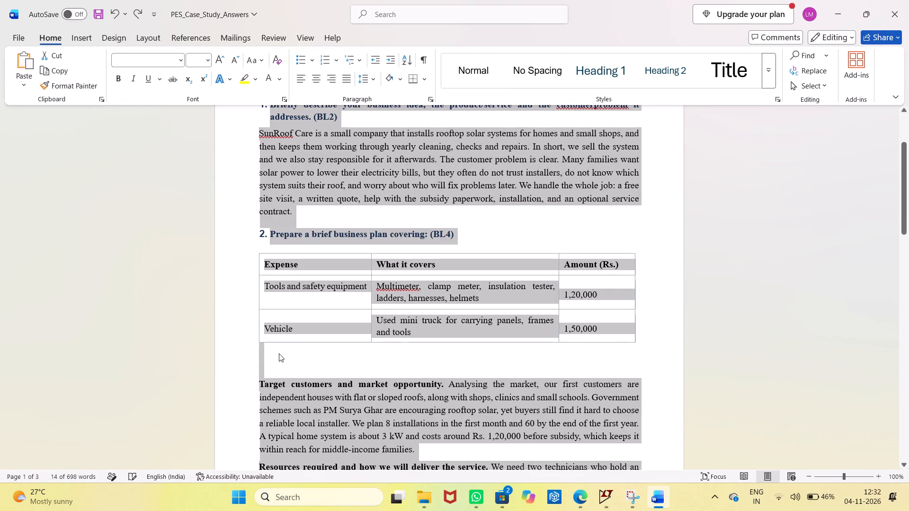
pyautogui.click(336, 387)
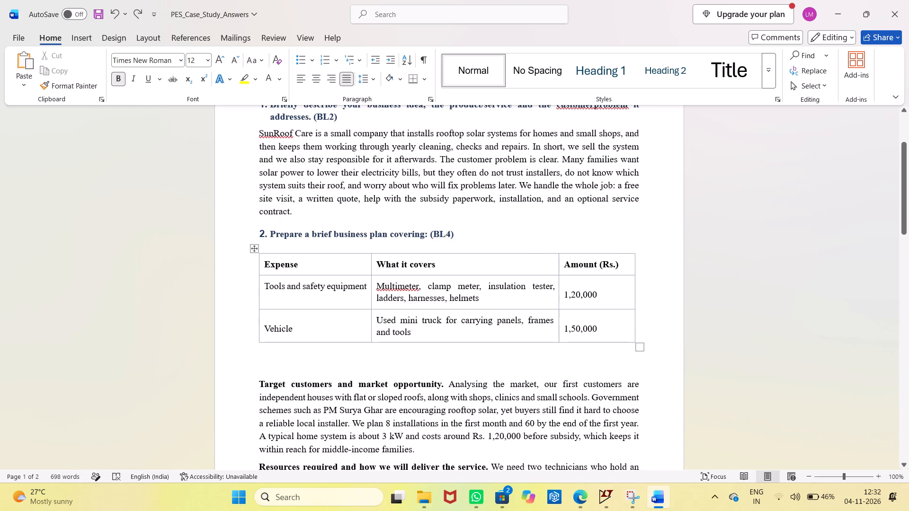
# Insert an unnumbered blank line after the question 2 heading, "Prepare a brief business plan covering".
pyautogui.click(476, 242)
pyautogui.press('Return')
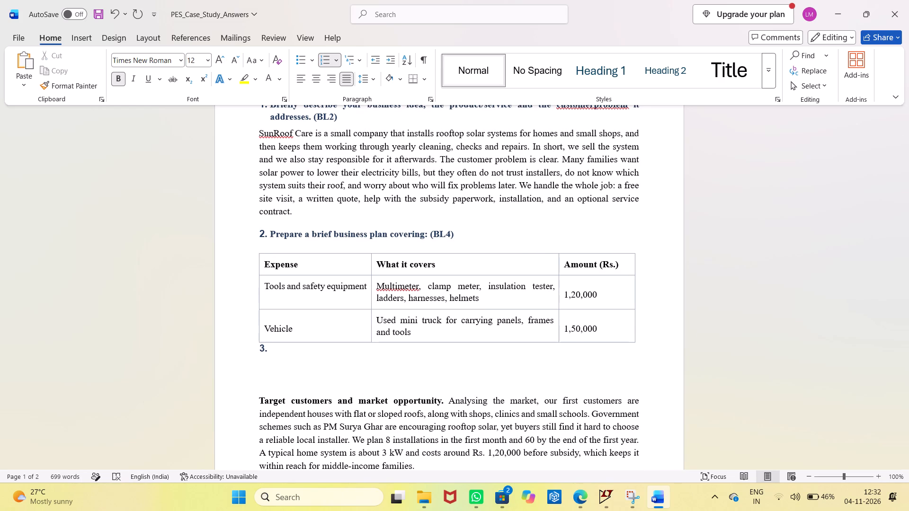
pyautogui.press('BackSpace')
pyautogui.press('BackSpace')
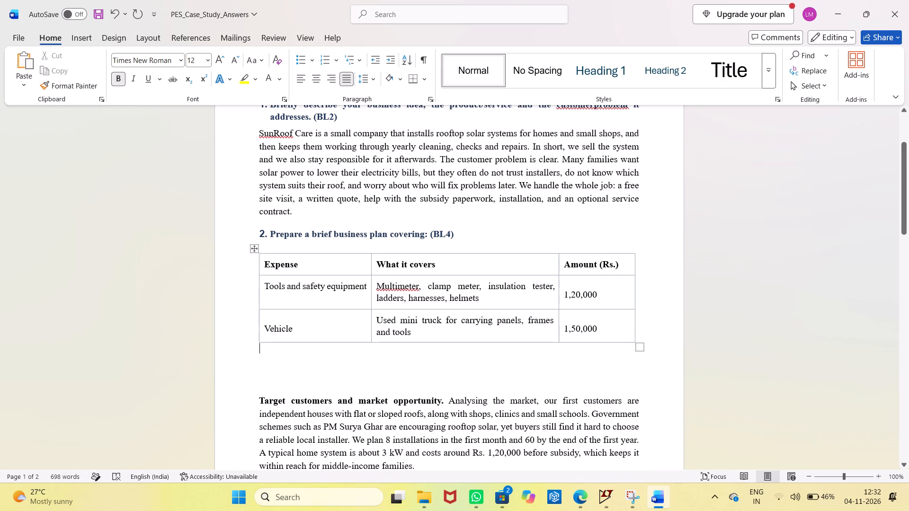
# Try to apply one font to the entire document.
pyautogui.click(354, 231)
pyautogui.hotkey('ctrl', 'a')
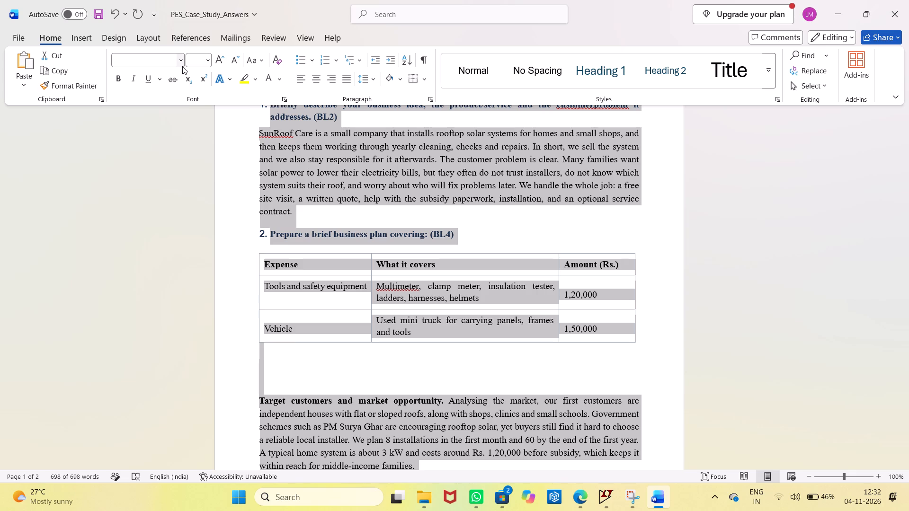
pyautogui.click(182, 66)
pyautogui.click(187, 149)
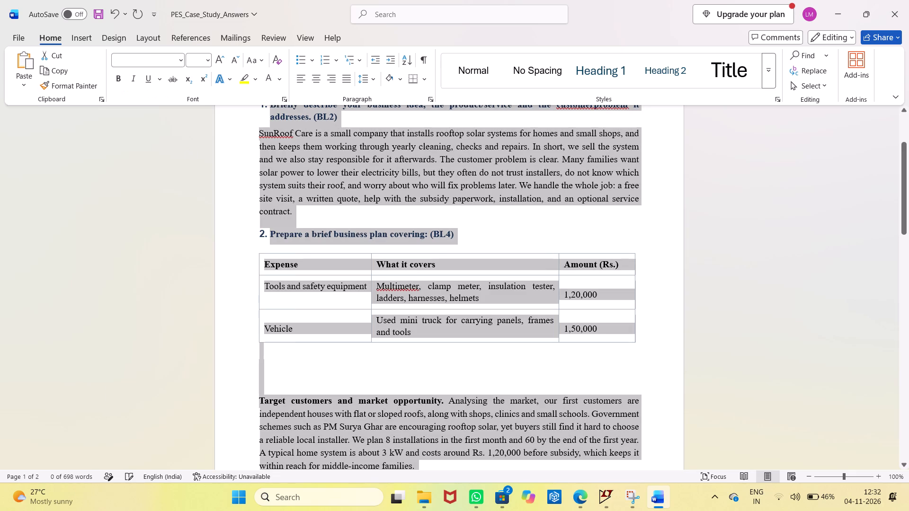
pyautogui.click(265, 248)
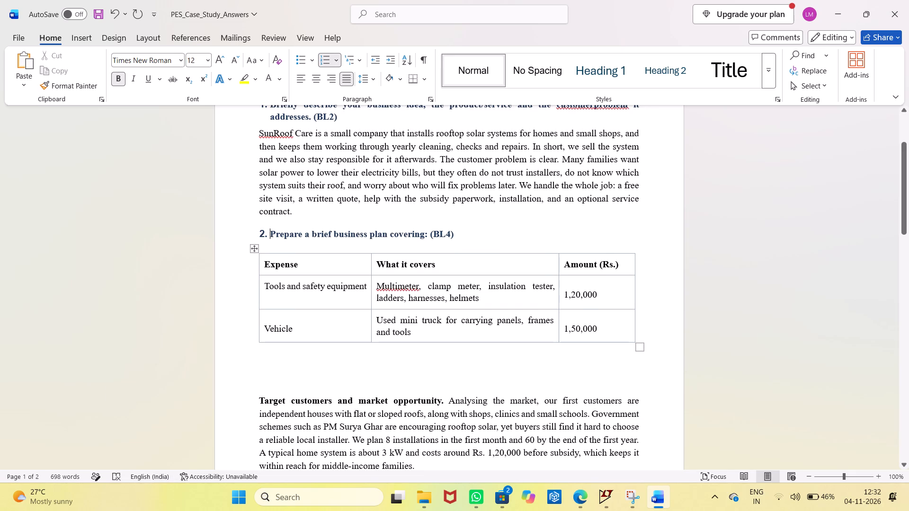
# Move the page 1 expense table slightly down, farther from the question 2 heading.
pyautogui.moveTo(255, 253); pyautogui.dragTo(254, 274)
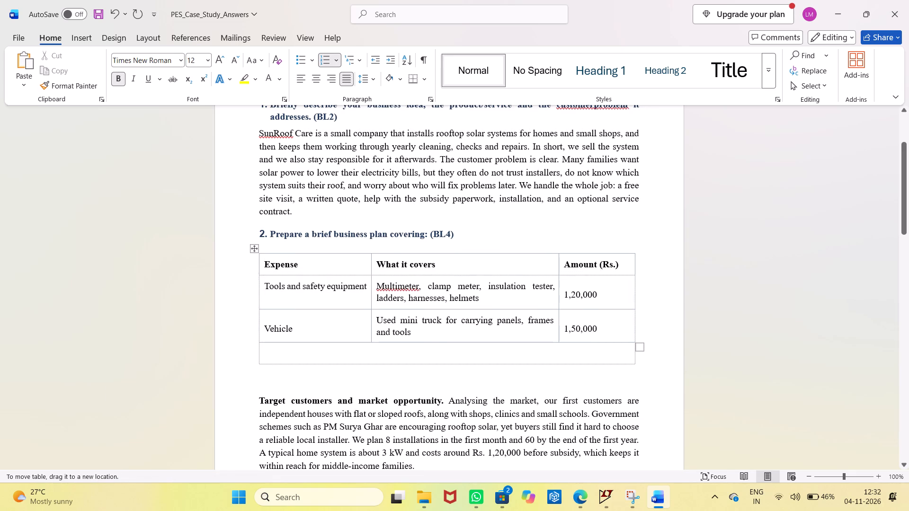
pyautogui.moveTo(254, 274); pyautogui.dragTo(254, 274)
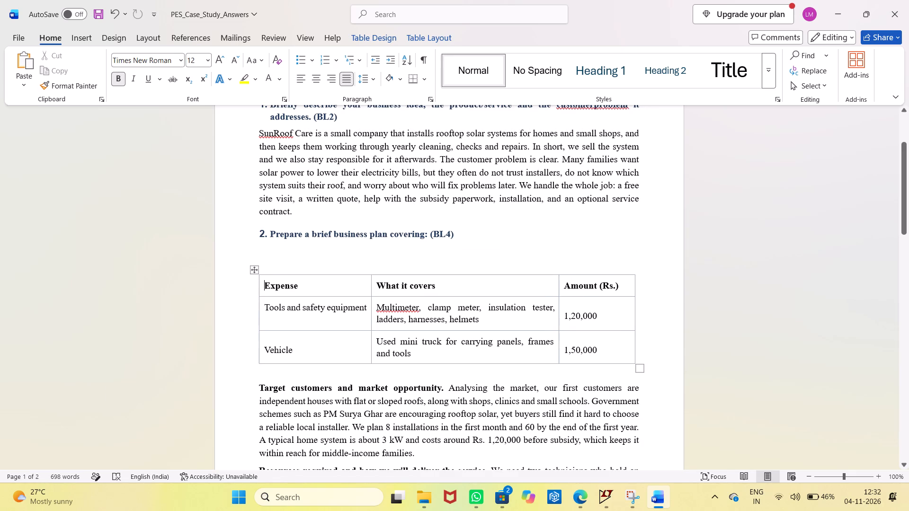
# Apply the plain black text effect preset to the entire document.
pyautogui.click(341, 163)
pyautogui.hotkey('ctrl', 'a')
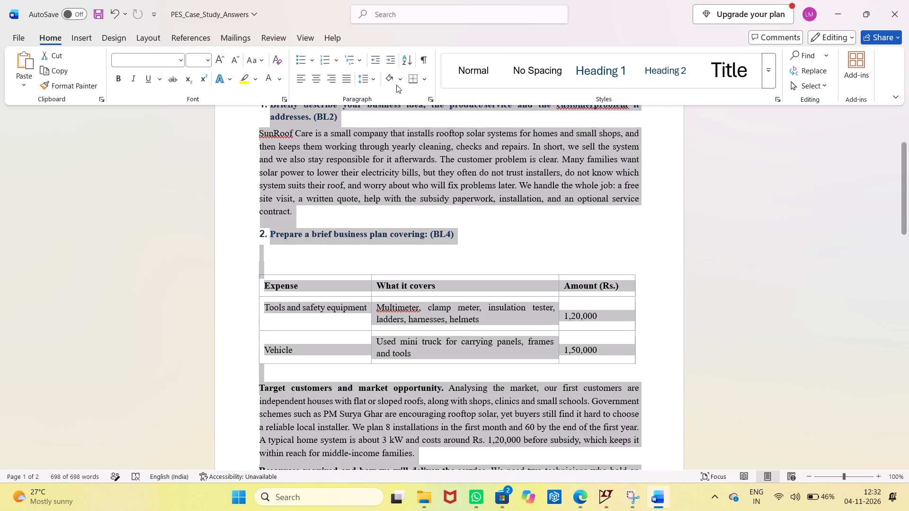
pyautogui.click(376, 223)
pyautogui.scroll(1, 376, 223)
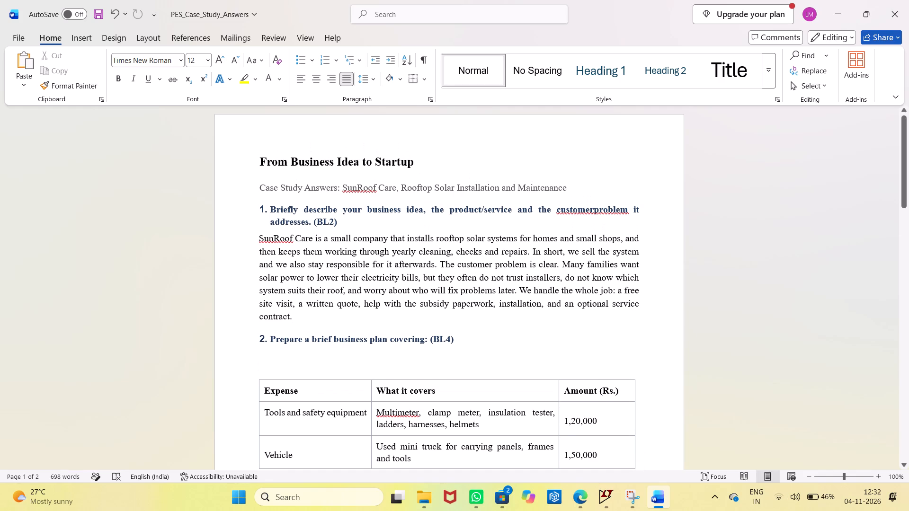
pyautogui.hotkey('ctrl', 'a')
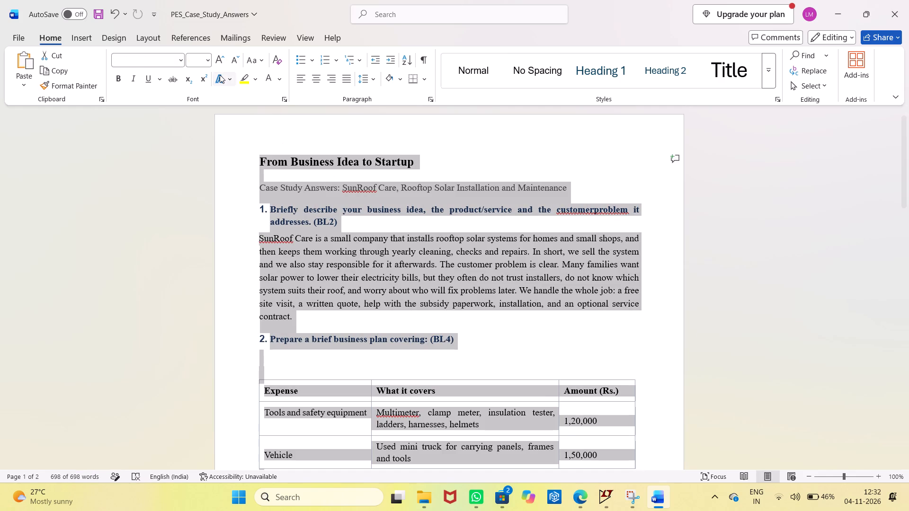
pyautogui.click(231, 81)
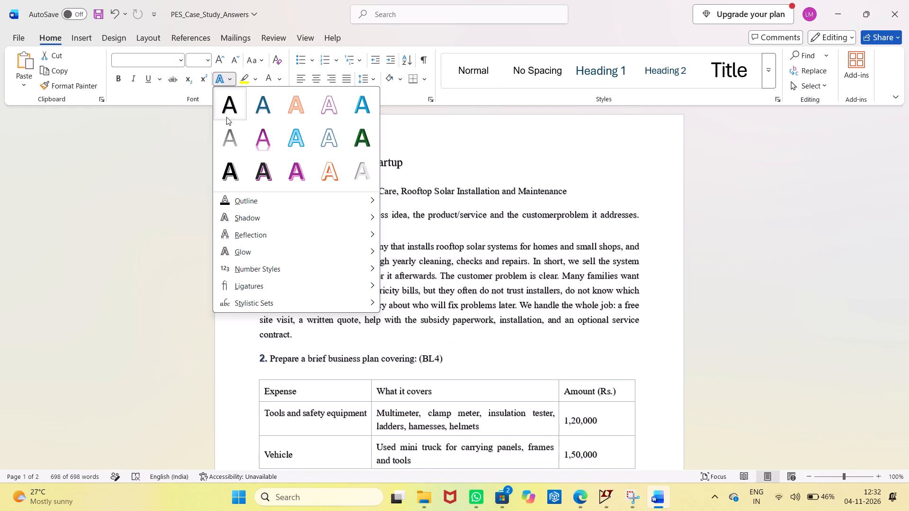
pyautogui.click(226, 117)
pyautogui.click(368, 237)
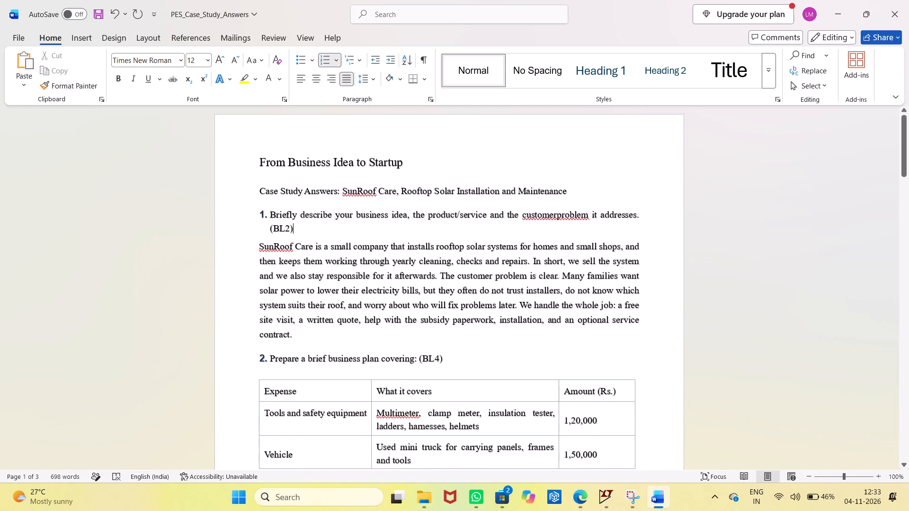
# Make the full question 1 and question 2 headings bold.
pyautogui.tripleClick(374, 214)
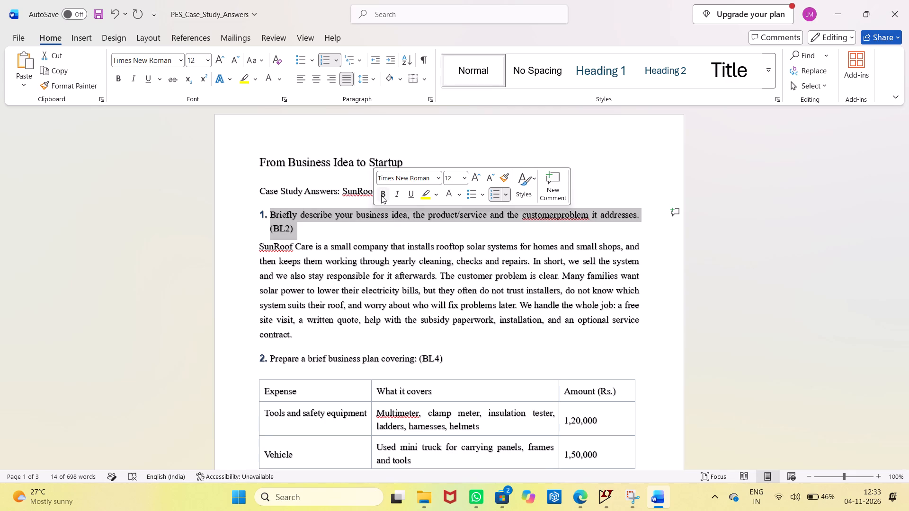
pyautogui.click(381, 195)
pyautogui.click(399, 235)
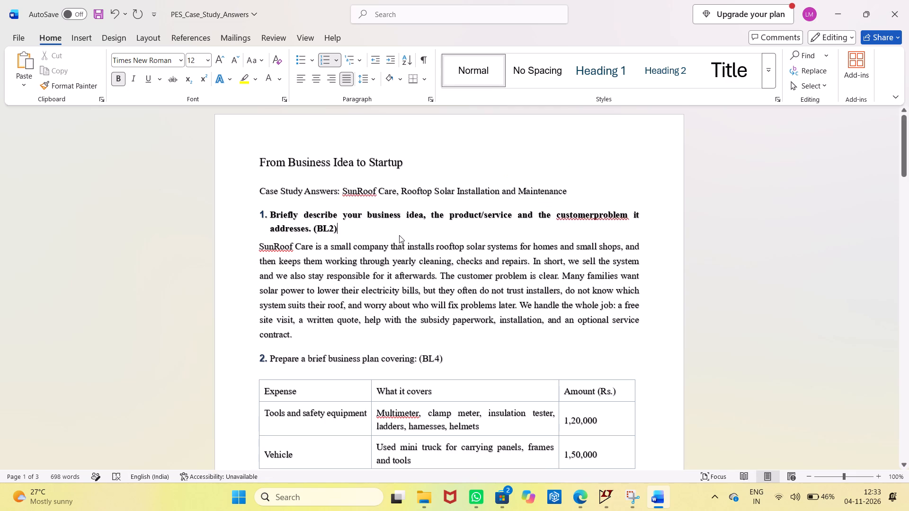
pyautogui.scroll(-2, 399, 235)
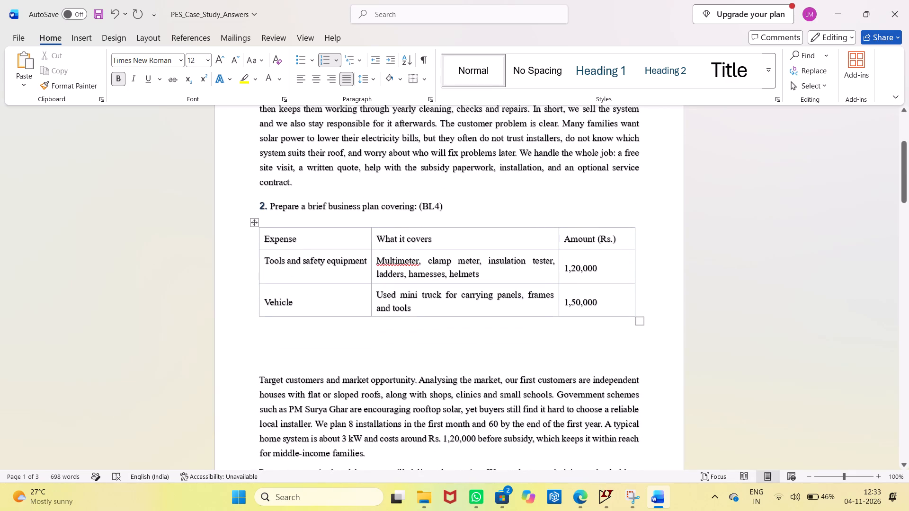
pyautogui.tripleClick(398, 205)
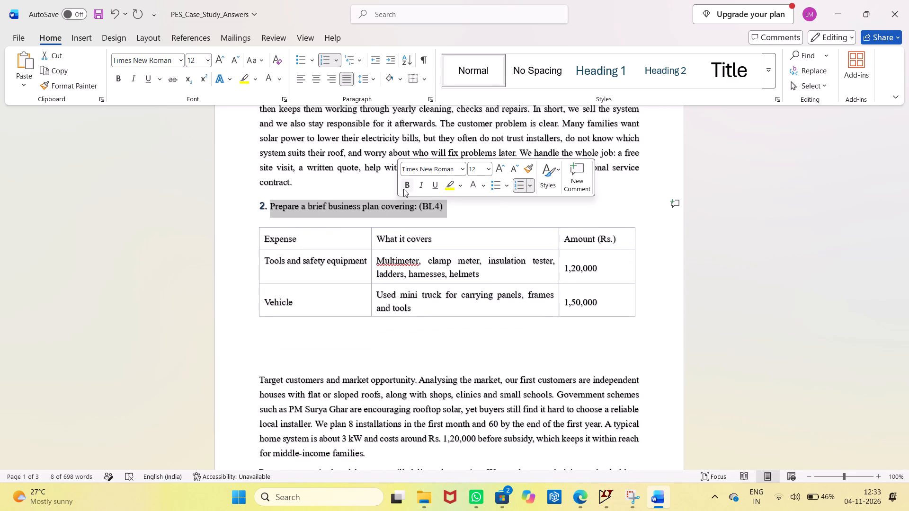
pyautogui.click(403, 187)
# Make the full question 3 heading on initial investment and question 4 heading on funding sources bold.
pyautogui.scroll(-2, 420, 293)
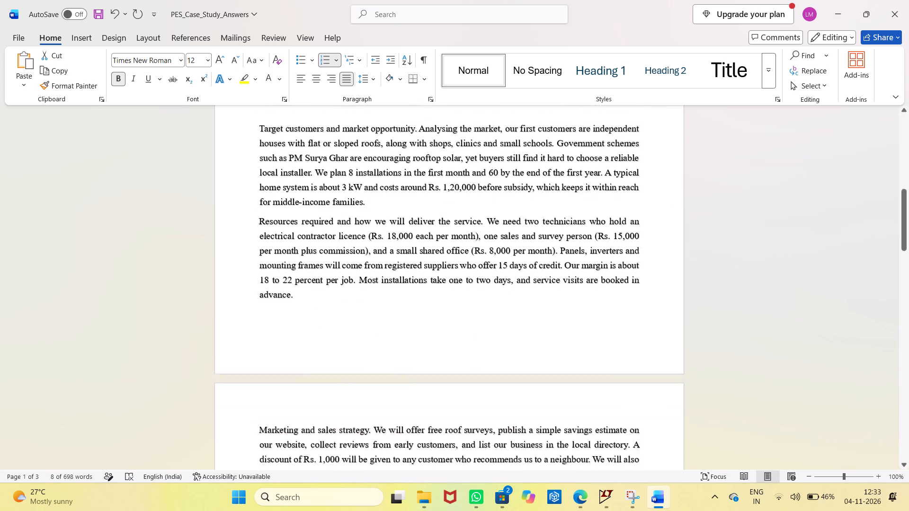
pyautogui.scroll(-2, 420, 293)
pyautogui.tripleClick(345, 216)
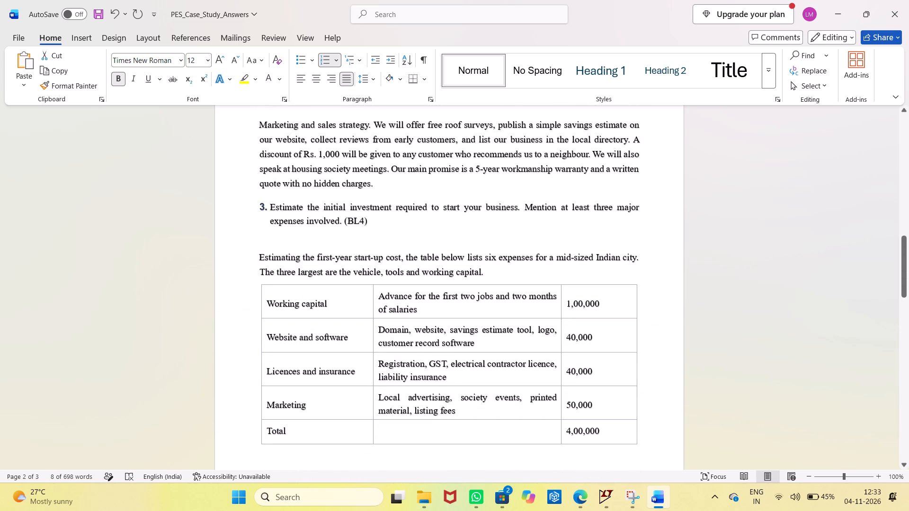
pyautogui.click(354, 193)
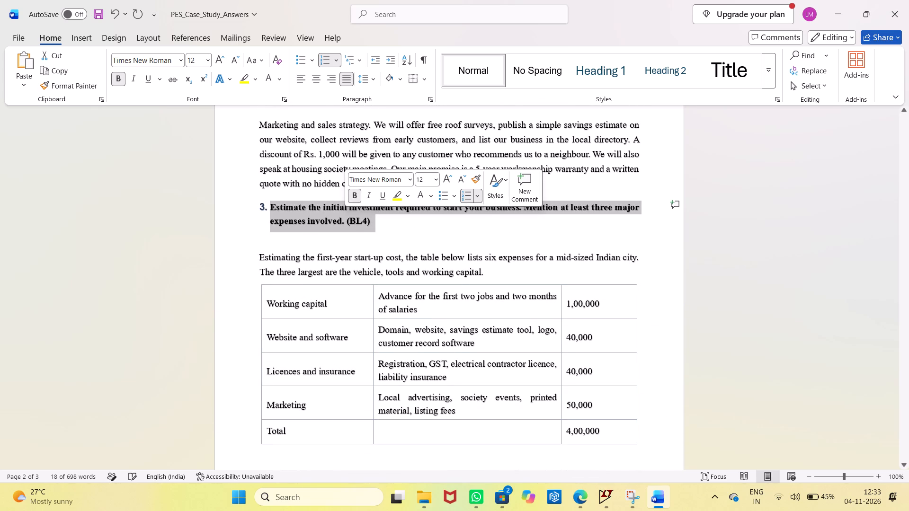
pyautogui.scroll(-4, 382, 278)
pyautogui.scroll(1, 382, 278)
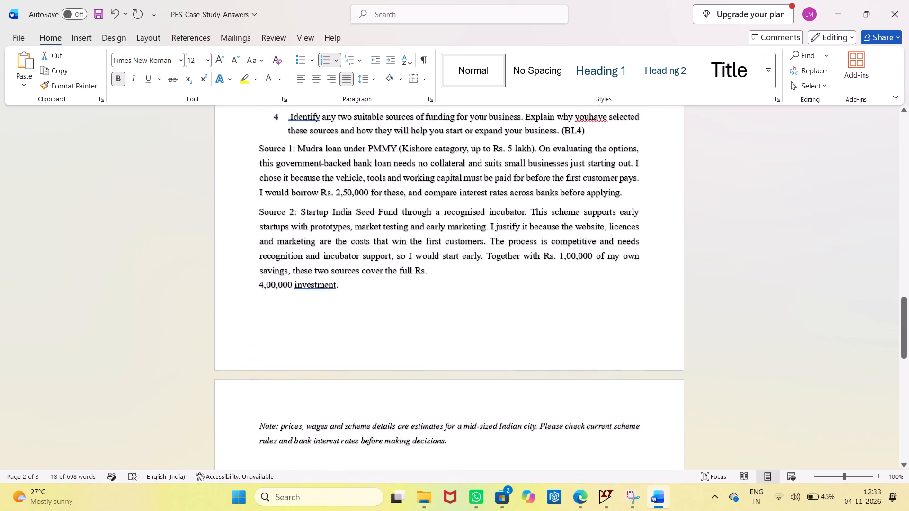
pyautogui.scroll(1, 382, 278)
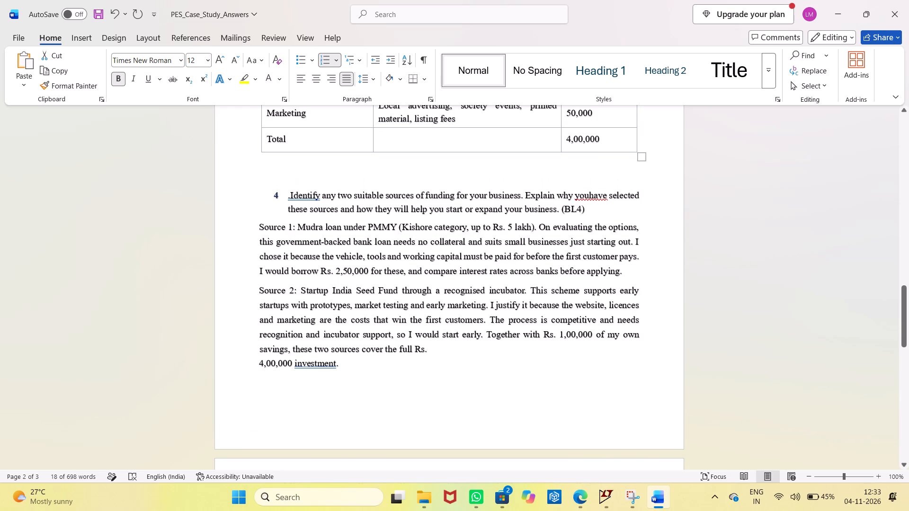
pyautogui.tripleClick(367, 207)
pyautogui.click(373, 186)
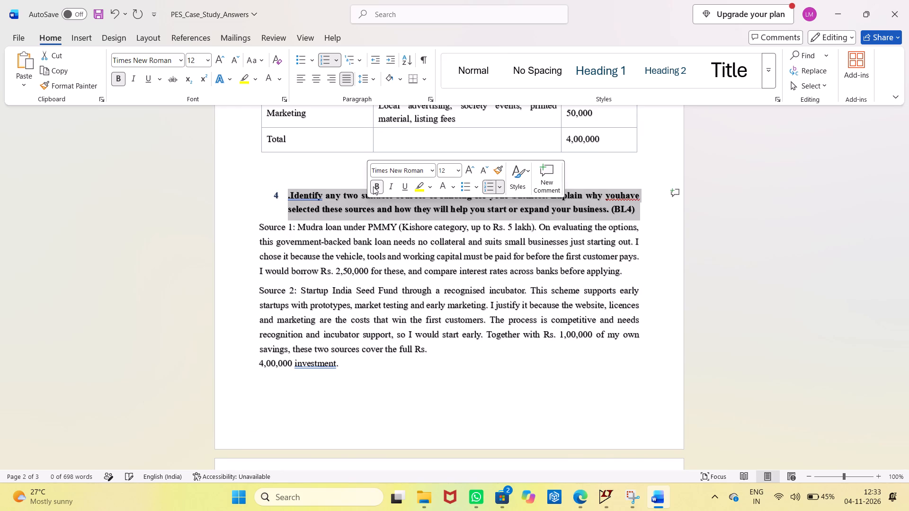
# Remove the extra blank line between the page 1 expense table and the "Target customers and market opportunity" paragraph.
pyautogui.scroll(2, 384, 330)
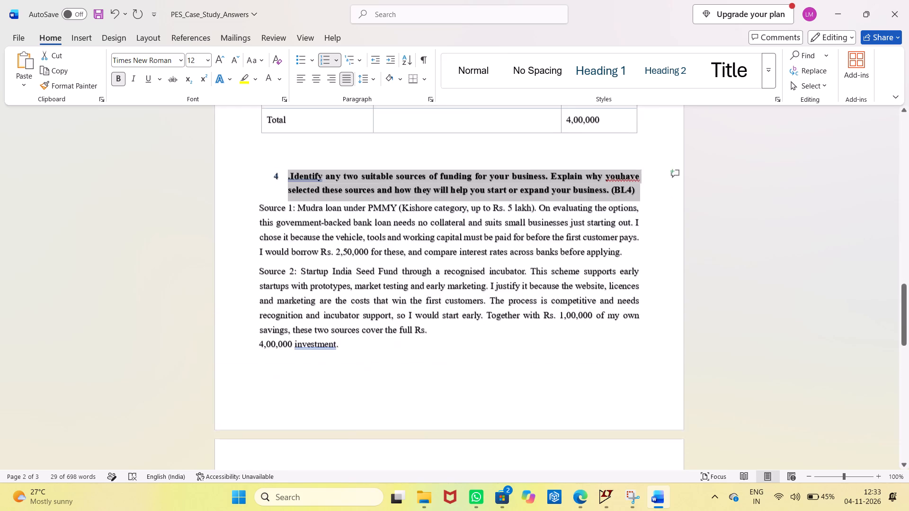
pyautogui.scroll(2, 384, 330)
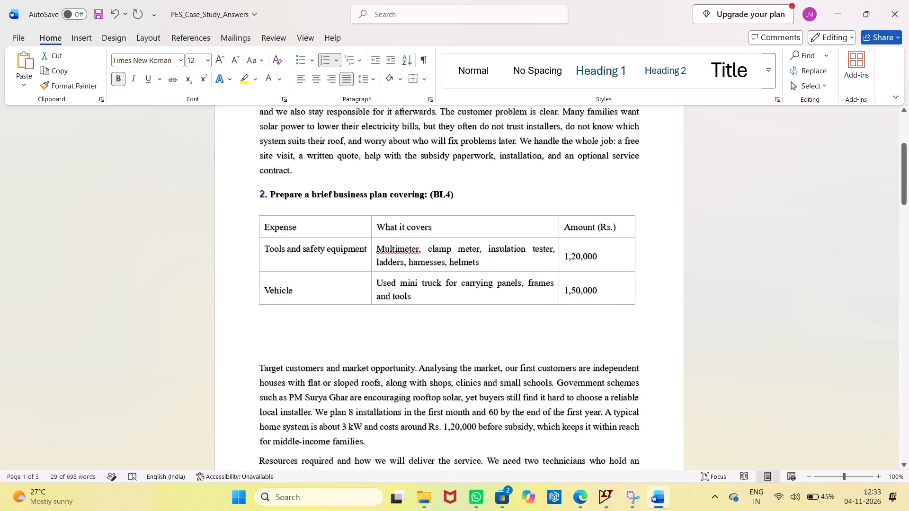
pyautogui.click(261, 366)
pyautogui.press('BackSpace')
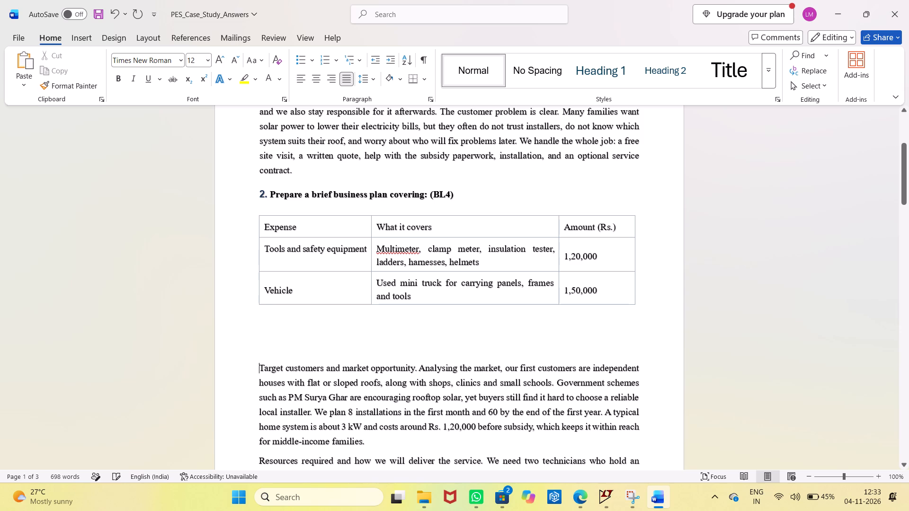
pyautogui.press('BackSpace')
pyautogui.press('BackSpace')
pyautogui.press('BackSpace')
pyautogui.press('BackSpace')
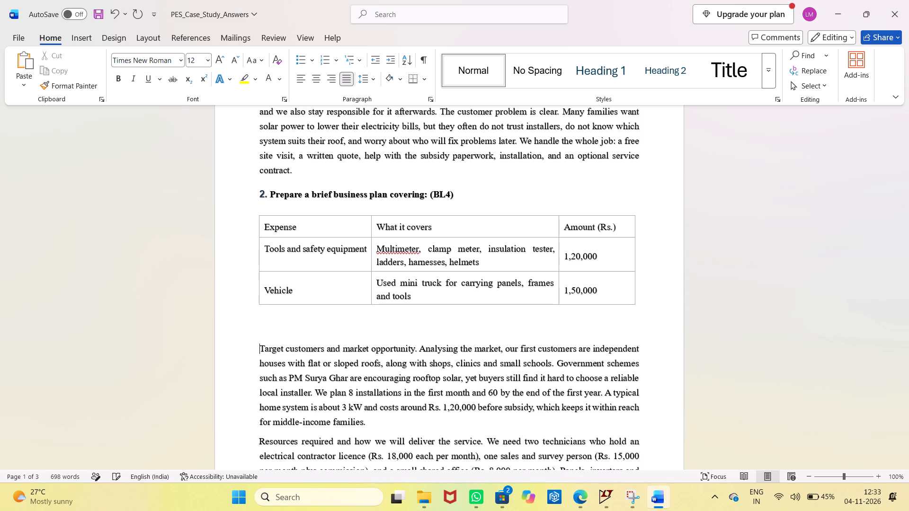
# Review the headings, tables and spacing throughout the document.
pyautogui.scroll(-5, 376, 342)
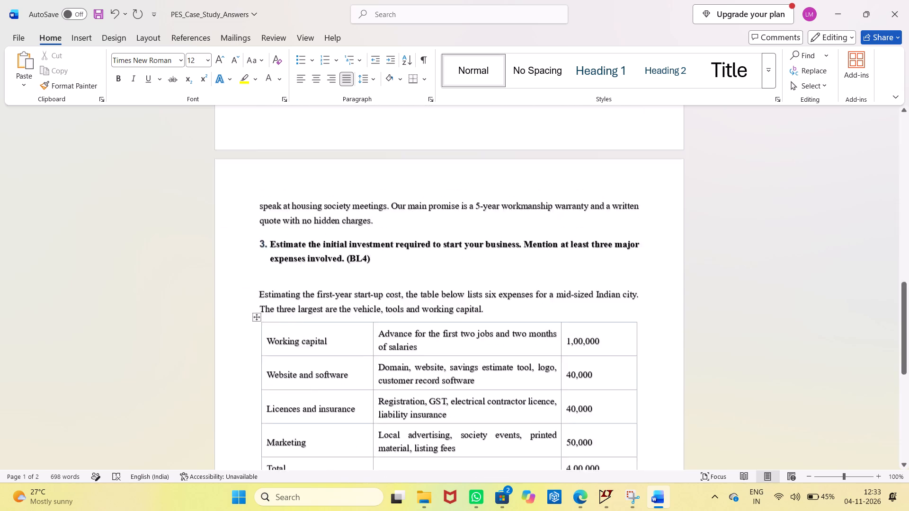
pyautogui.scroll(-5, 376, 342)
pyautogui.scroll(3, 376, 342)
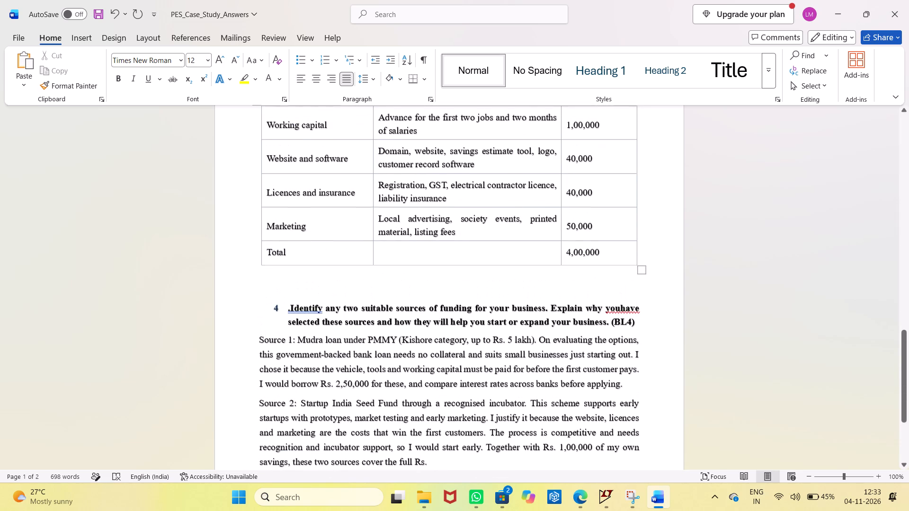
pyautogui.scroll(6, 376, 342)
pyautogui.scroll(-2, 376, 342)
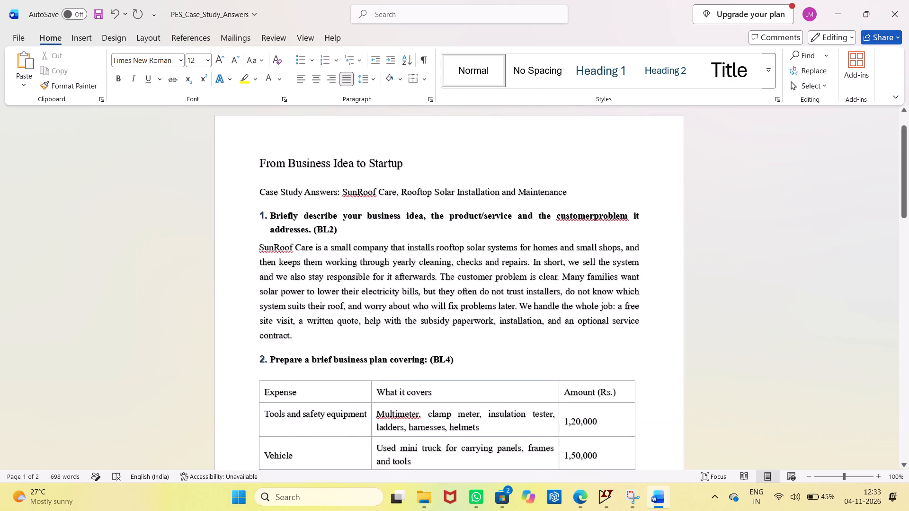
# Save the document in the Downloads folder as a Word document named PES_Case_Study_Answers.
pyautogui.scroll(-11, 376, 342)
pyautogui.scroll(15, 376, 342)
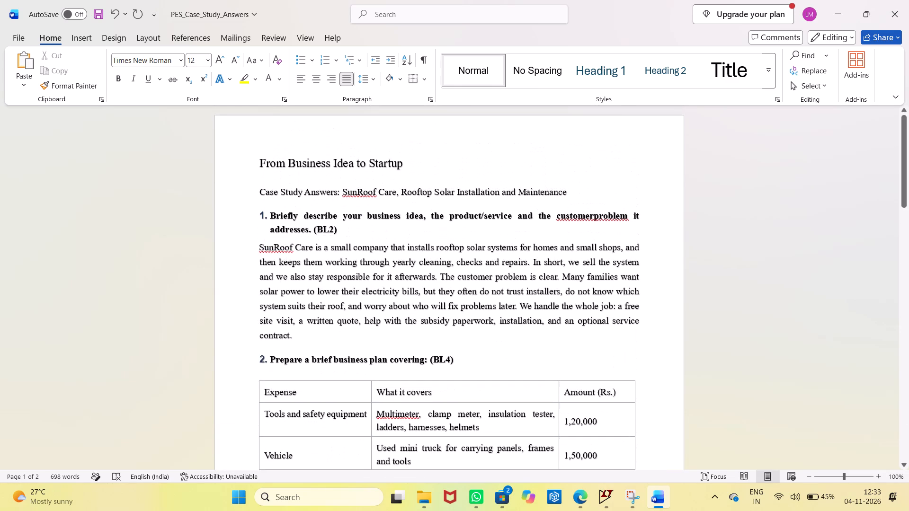
pyautogui.hotkey('ctrl', 's')
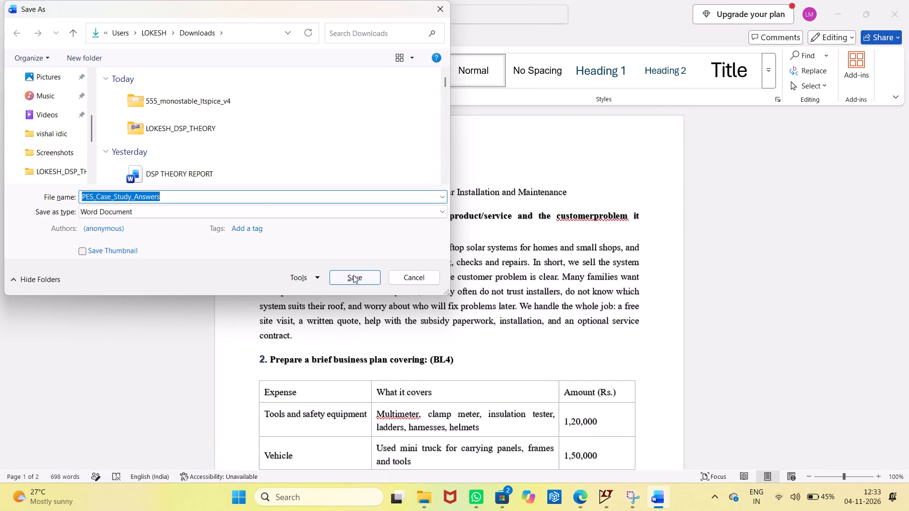
pyautogui.click(353, 275)
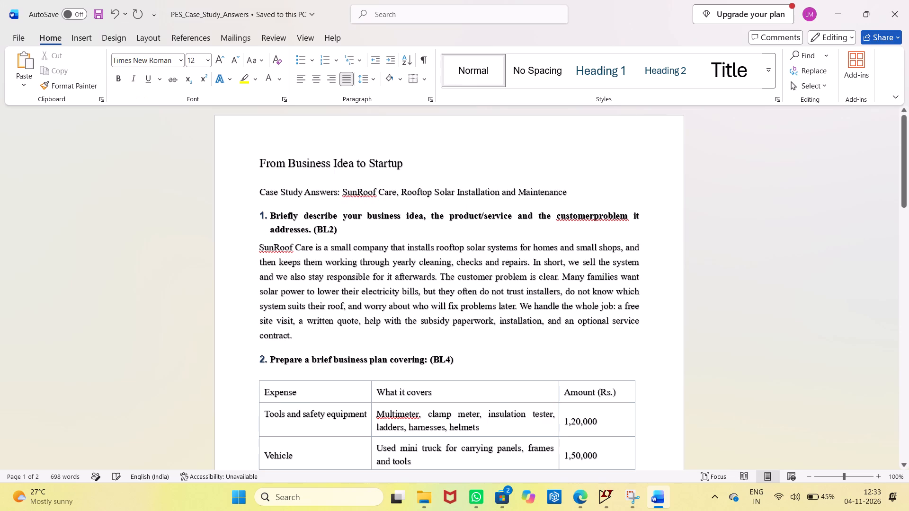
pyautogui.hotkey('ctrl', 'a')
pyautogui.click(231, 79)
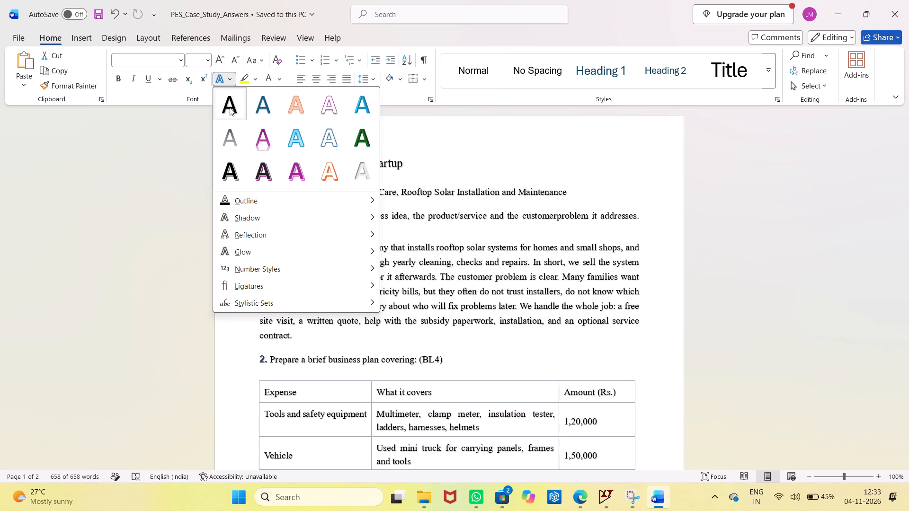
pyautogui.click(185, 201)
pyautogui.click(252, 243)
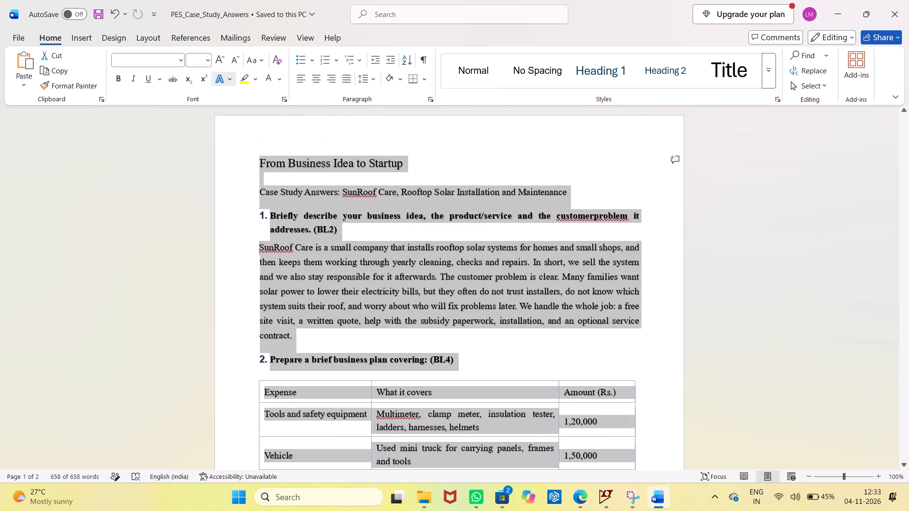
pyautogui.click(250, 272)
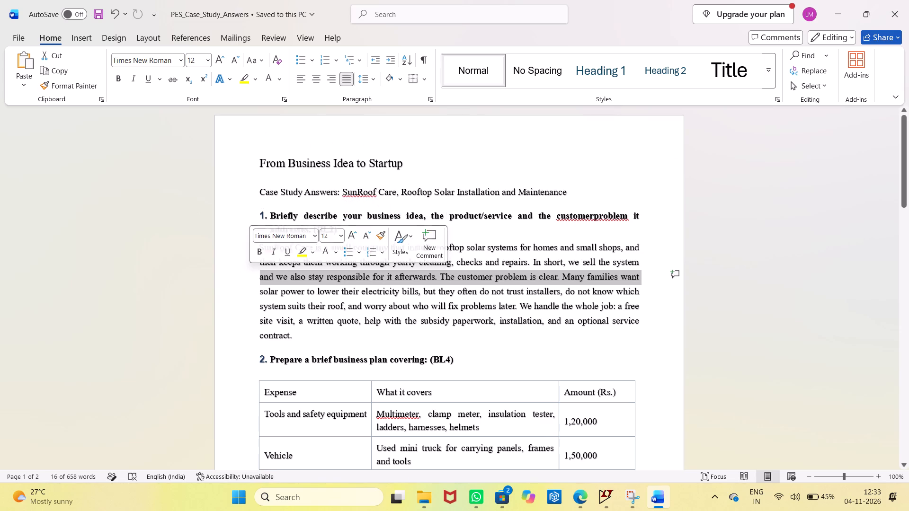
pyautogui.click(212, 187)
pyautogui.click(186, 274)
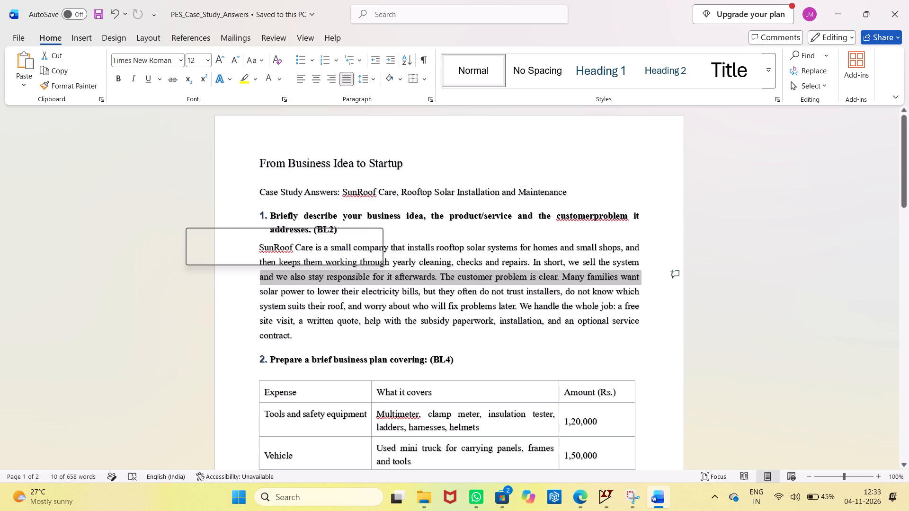
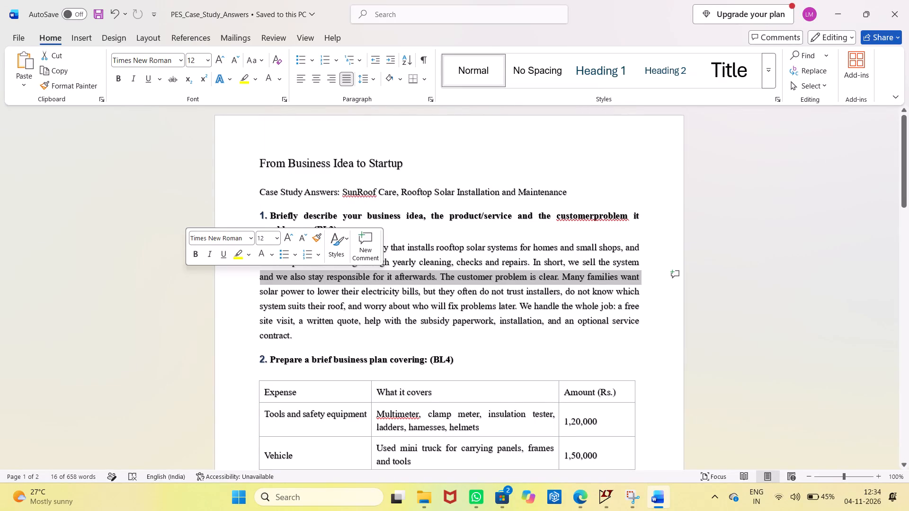
# Delete the "From Business Idea to Startup" title line at the start of the document.
pyautogui.moveTo(401, 160); pyautogui.dragTo(339, 166)
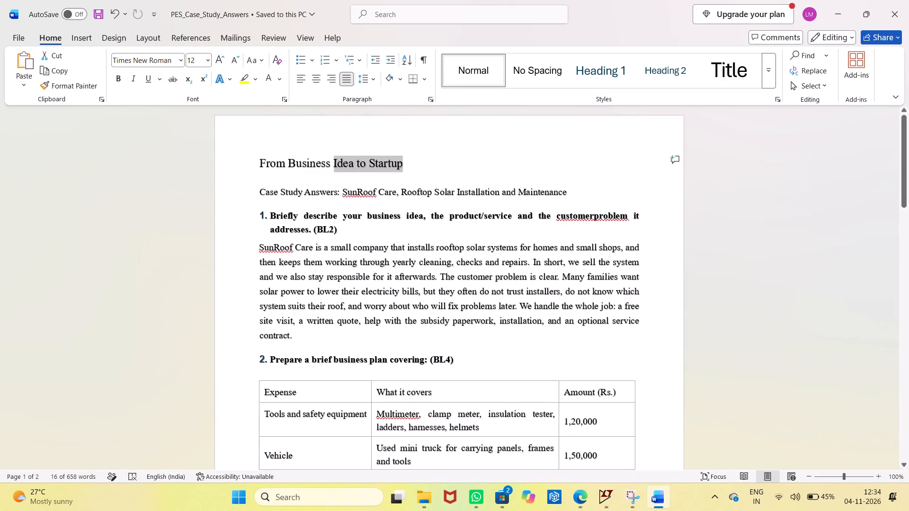
pyautogui.moveTo(339, 166); pyautogui.dragTo(250, 147)
pyautogui.press('BackSpace')
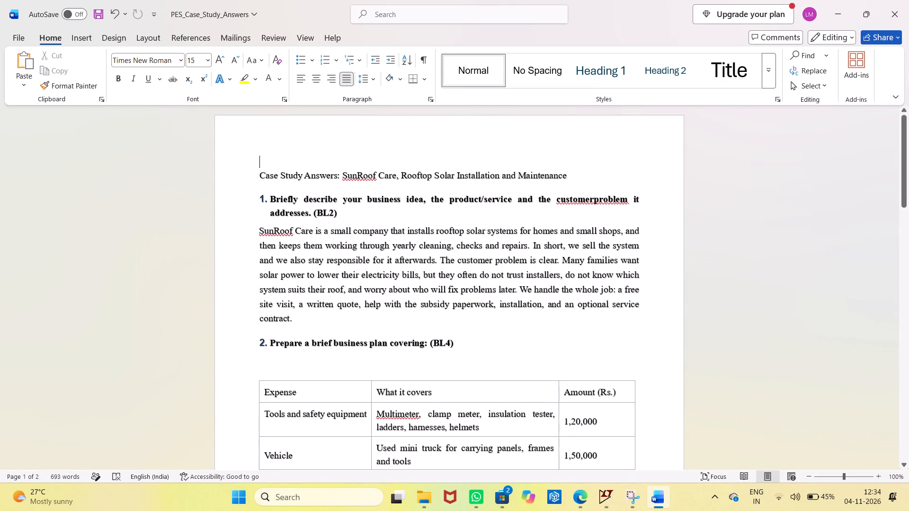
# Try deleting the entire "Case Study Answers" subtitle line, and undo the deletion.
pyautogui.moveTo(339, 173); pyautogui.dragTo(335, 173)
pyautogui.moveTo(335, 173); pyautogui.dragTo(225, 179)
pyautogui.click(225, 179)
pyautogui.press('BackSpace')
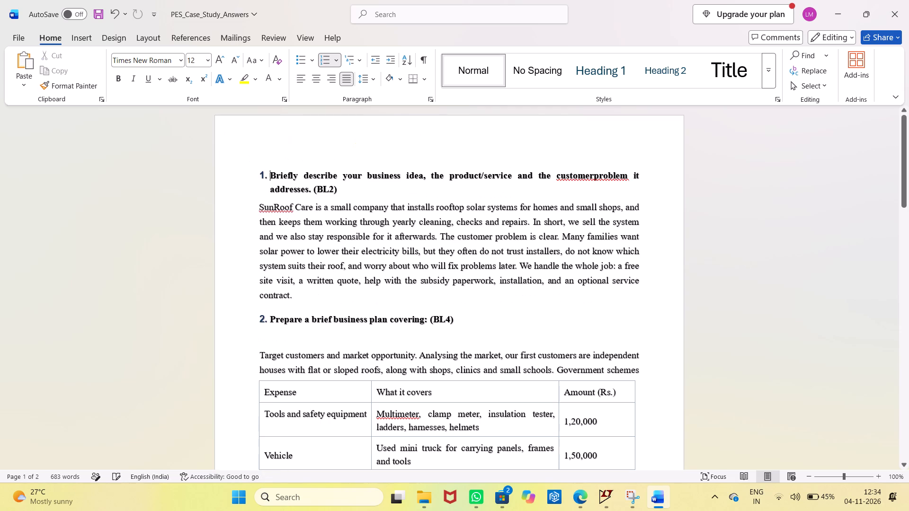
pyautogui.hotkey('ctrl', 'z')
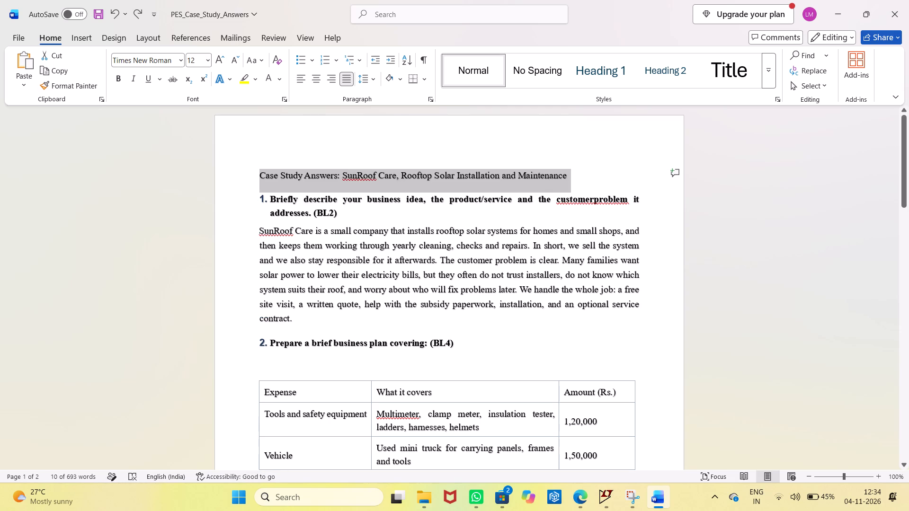
# Remove the words "Case Study Answers:" from the subtitle, keeping "SunRoof Care, Rooftop Solar Installation and Maintenance".
pyautogui.click(338, 176)
pyautogui.click(341, 176)
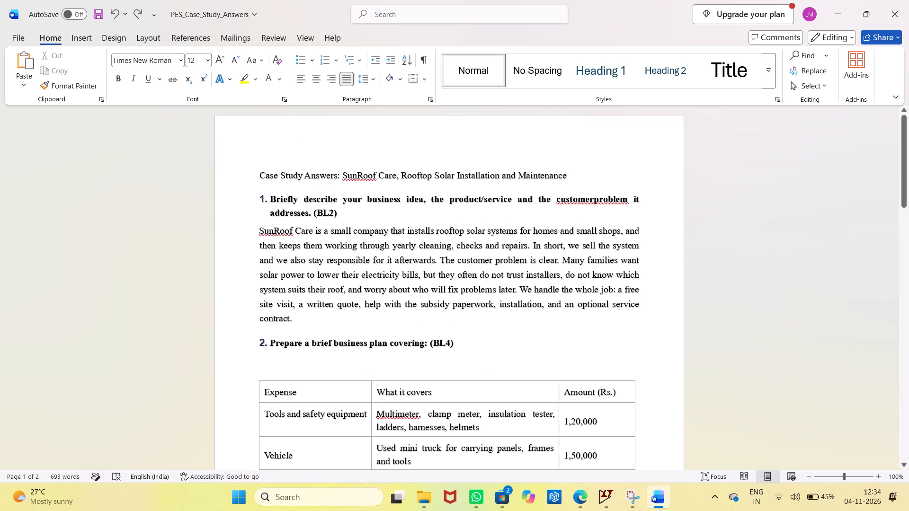
pyautogui.press('BackSpace')
pyautogui.press('BackSpace')
pyautogui.press('BackSpace')
pyautogui.press('BackSpace')
pyautogui.press('BackSpace')
pyautogui.press('BackSpace')
pyautogui.press('BackSpace')
pyautogui.press('BackSpace')
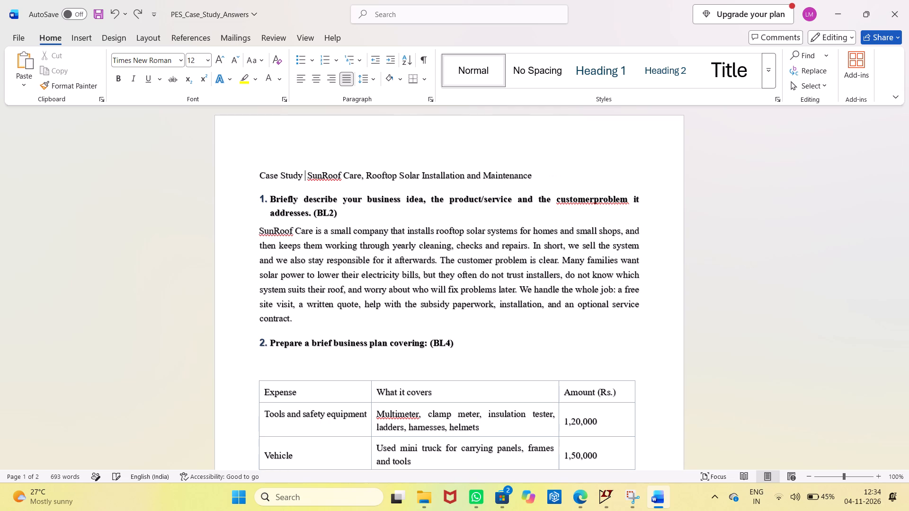
pyautogui.press('BackSpace')
pyautogui.press('BackSpace')
pyautogui.press('BackSpace')
pyautogui.press('BackSpace')
pyautogui.press('BackSpace')
pyautogui.press('BackSpace')
pyautogui.press('BackSpace')
pyautogui.press('BackSpace')
pyautogui.press('BackSpace')
pyautogui.press('BackSpace')
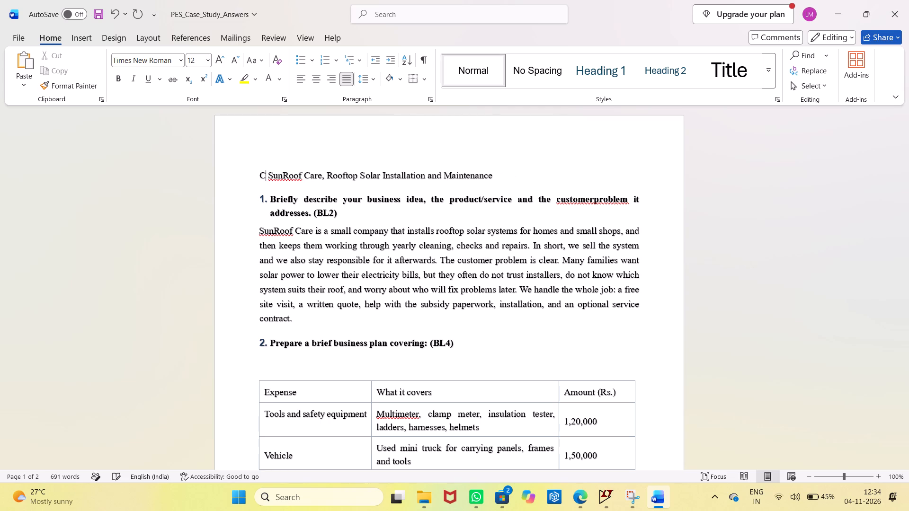
pyautogui.press('BackSpace')
# Make the "SunRoof Care, Rooftop Solar Installation and Maintenance" line bold with font size 16.
pyautogui.click(383, 170)
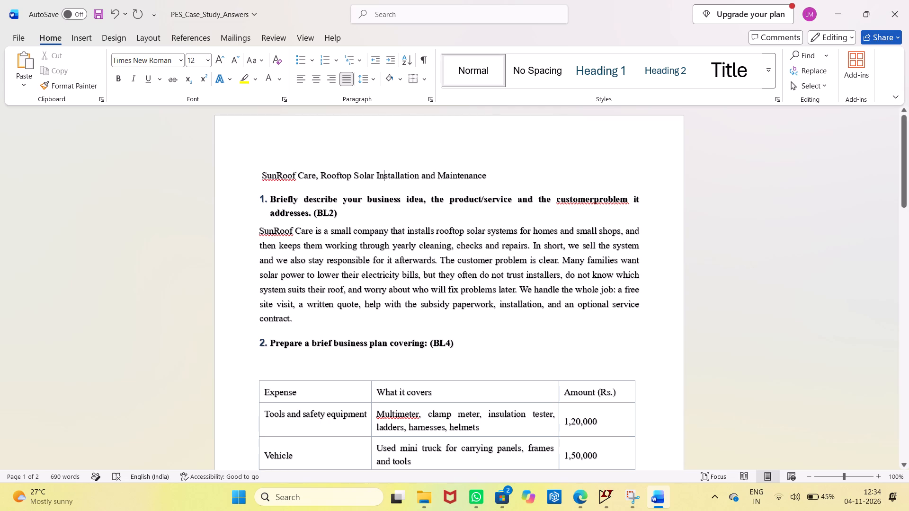
pyautogui.hotkey('ctrl', 'a')
pyautogui.click(383, 170)
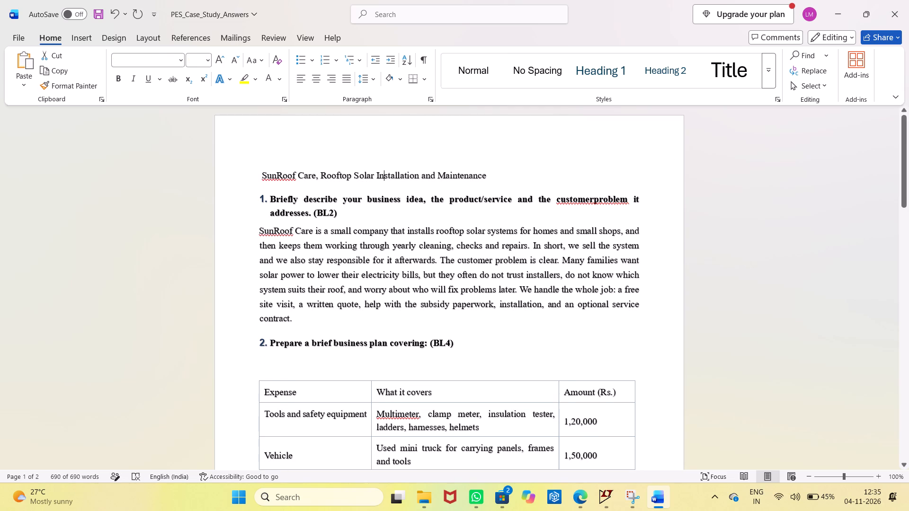
pyautogui.tripleClick(383, 170)
pyautogui.click(383, 170)
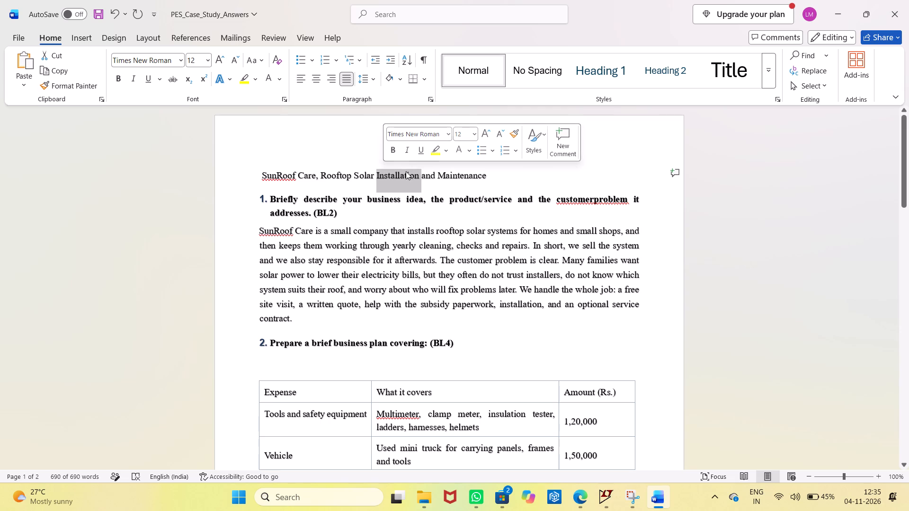
pyautogui.doubleClick(403, 172)
pyautogui.click(403, 172)
pyautogui.doubleClick(403, 172)
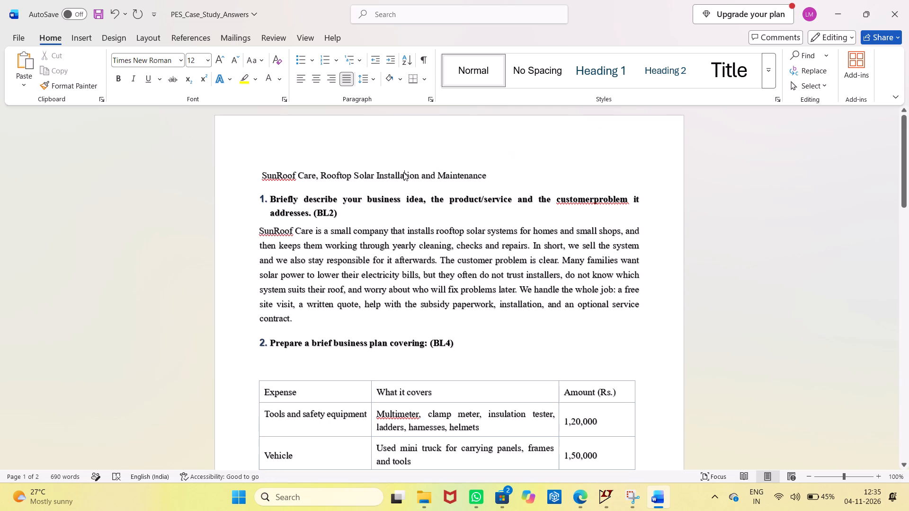
pyautogui.click(403, 172)
pyautogui.tripleClick(403, 172)
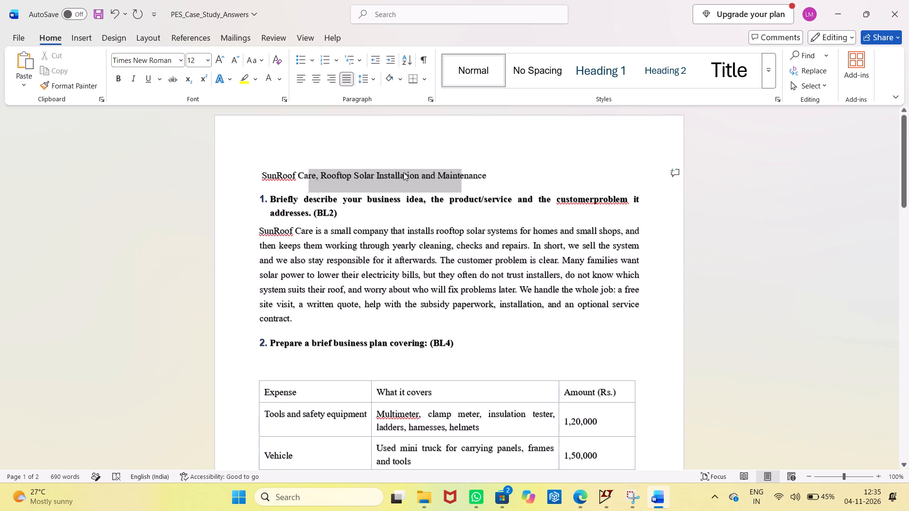
pyautogui.click(403, 172)
pyautogui.tripleClick(409, 168)
pyautogui.moveTo(409, 168); pyautogui.dragTo(393, 179)
pyautogui.click(393, 179)
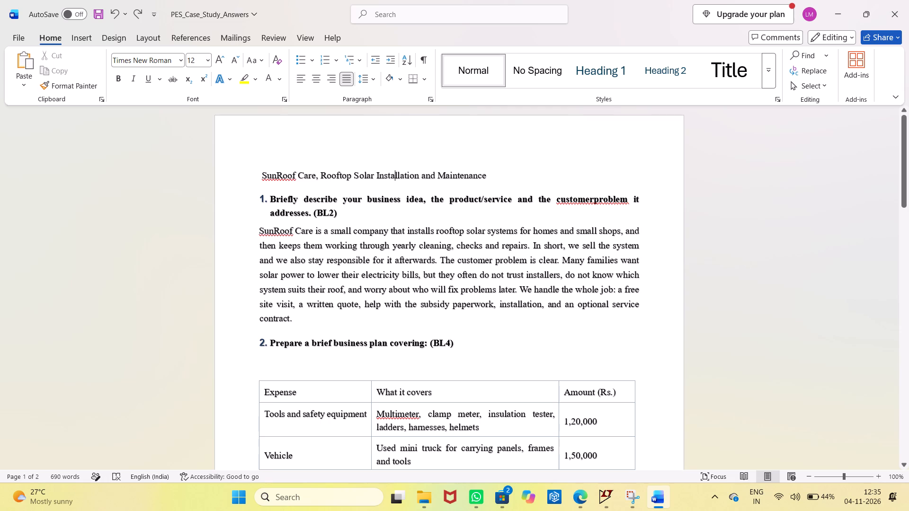
pyautogui.tripleClick(389, 179)
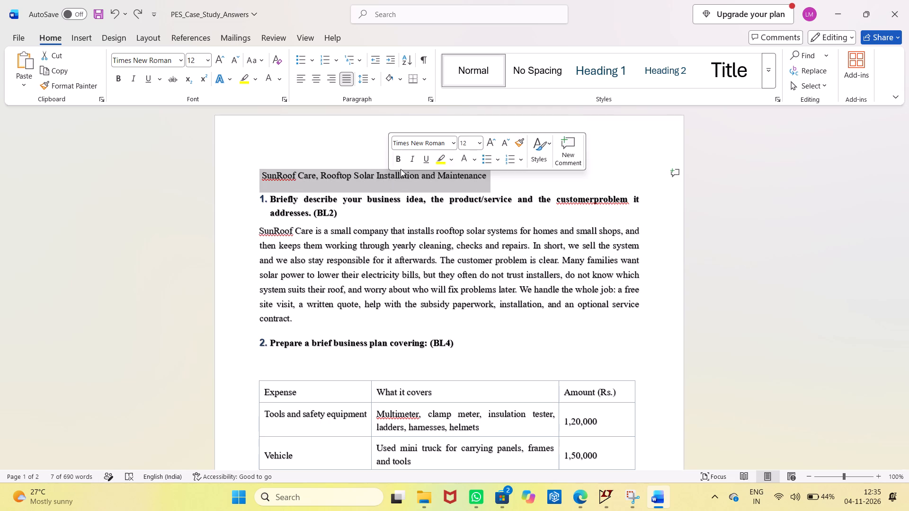
pyautogui.click(401, 159)
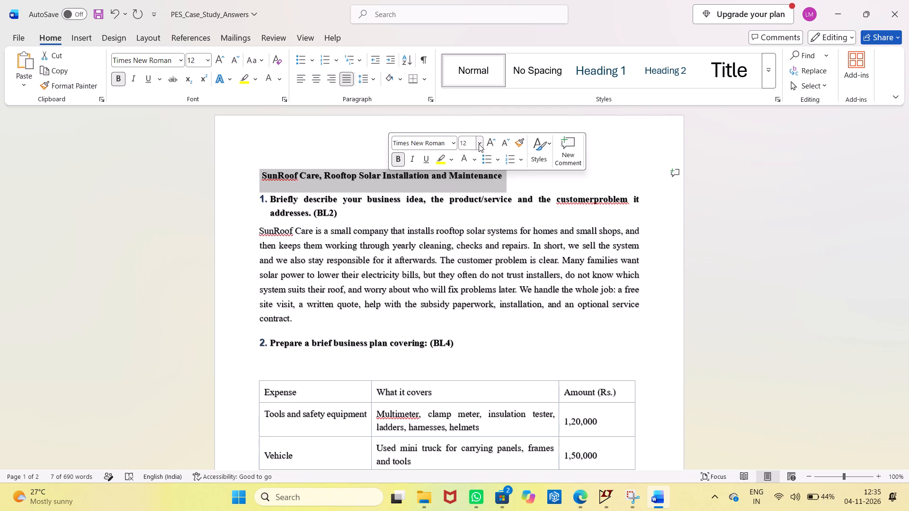
pyautogui.click(479, 144)
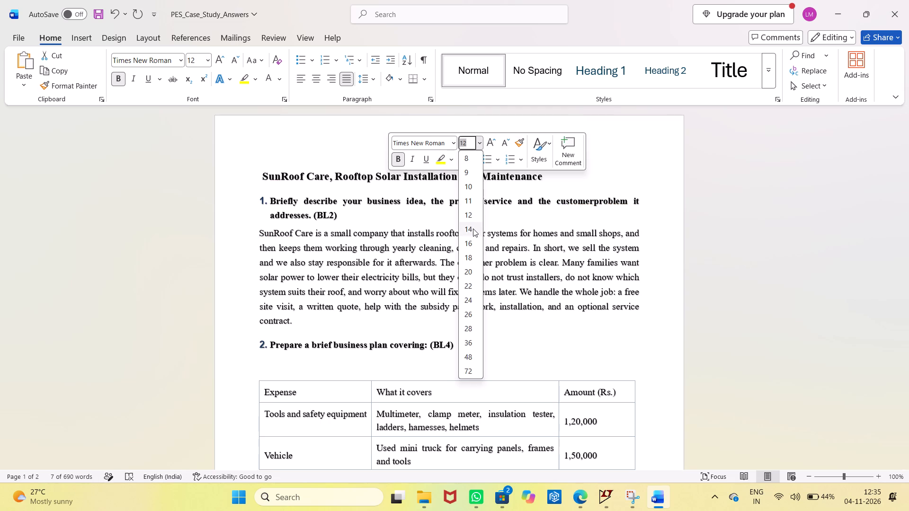
pyautogui.click(474, 244)
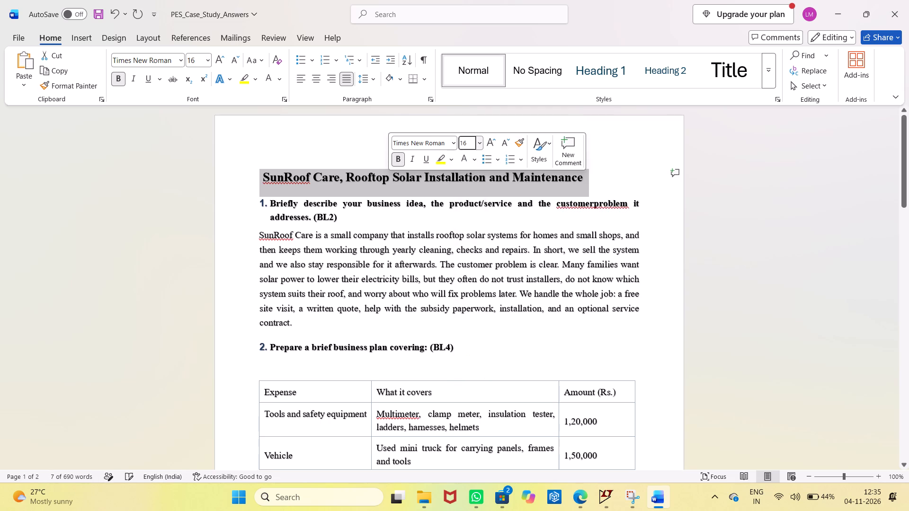
pyautogui.click(812, 203)
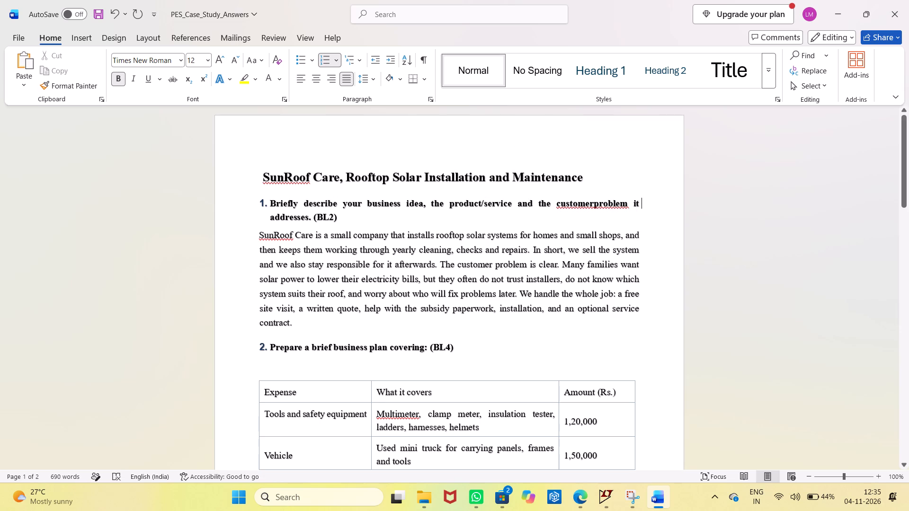
# On the empty line above the SunRoof Care title, enter "PES CASE STUDY 5 :" followed by the student ID number.
pyautogui.click(424, 161)
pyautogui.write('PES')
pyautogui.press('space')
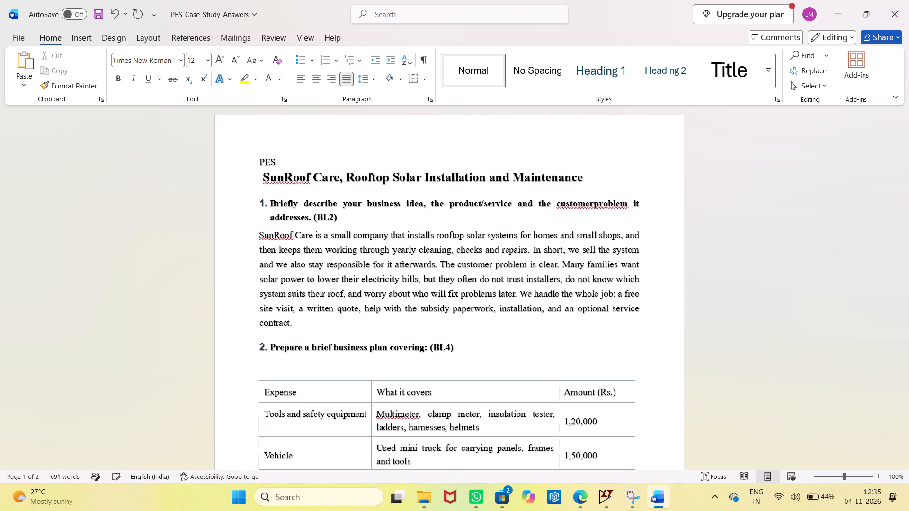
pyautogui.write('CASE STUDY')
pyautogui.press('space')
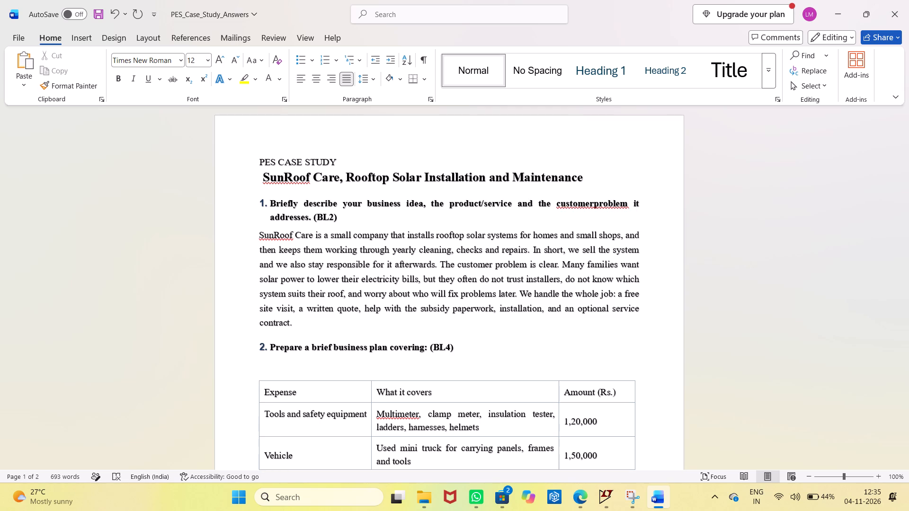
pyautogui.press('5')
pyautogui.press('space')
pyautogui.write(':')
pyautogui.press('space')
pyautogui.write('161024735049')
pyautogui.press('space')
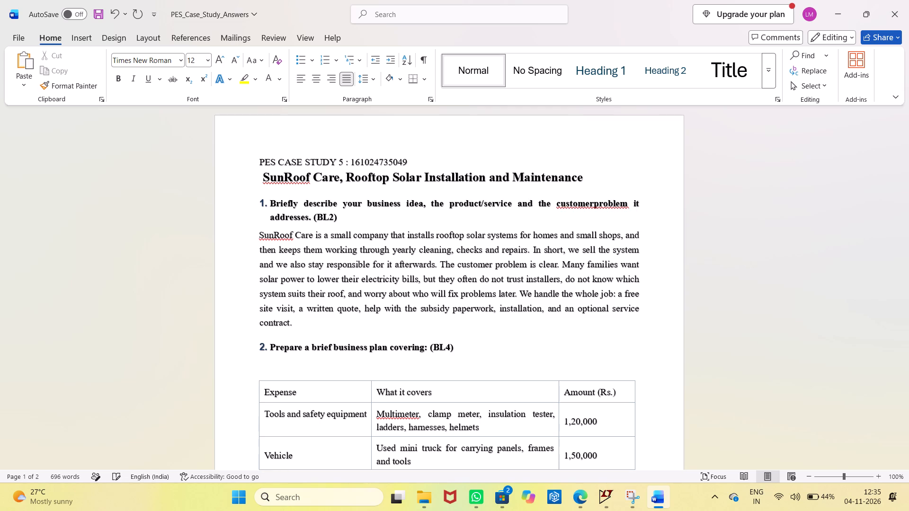
# Add a comma and the student's name after the ID number on the PES CASE STUDY 5 line.
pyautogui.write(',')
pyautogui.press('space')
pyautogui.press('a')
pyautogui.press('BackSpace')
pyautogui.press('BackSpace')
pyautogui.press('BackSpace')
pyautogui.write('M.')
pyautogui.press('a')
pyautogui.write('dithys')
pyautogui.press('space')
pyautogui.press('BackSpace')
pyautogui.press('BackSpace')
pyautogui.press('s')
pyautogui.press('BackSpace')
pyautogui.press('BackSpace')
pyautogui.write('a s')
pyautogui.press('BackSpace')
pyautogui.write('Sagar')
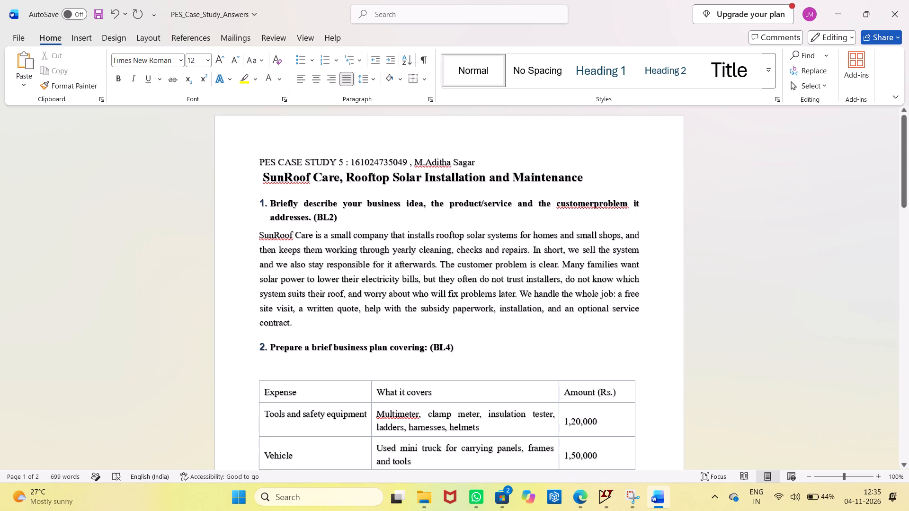
# Insert hyphens after the fourth, sixth and ninth digits of the student ID number.
pyautogui.click(369, 163)
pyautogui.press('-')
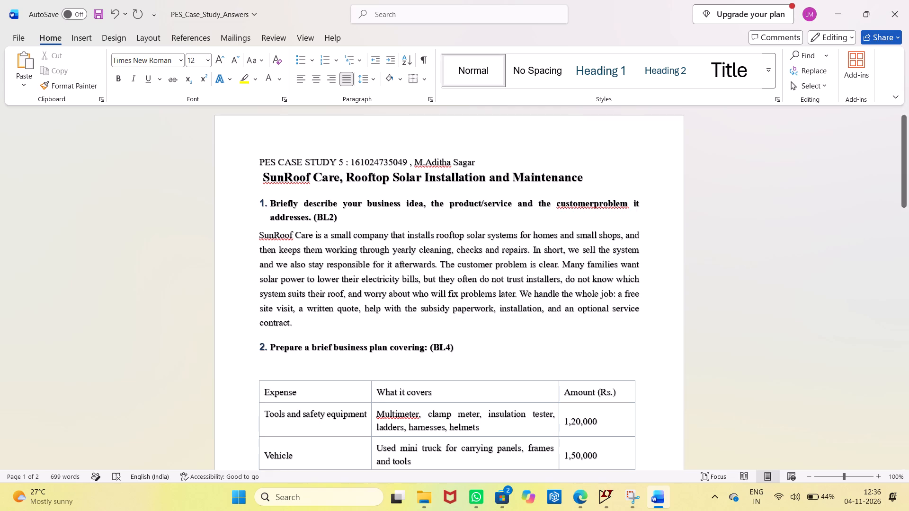
pyautogui.press('Right')
pyautogui.press('Right')
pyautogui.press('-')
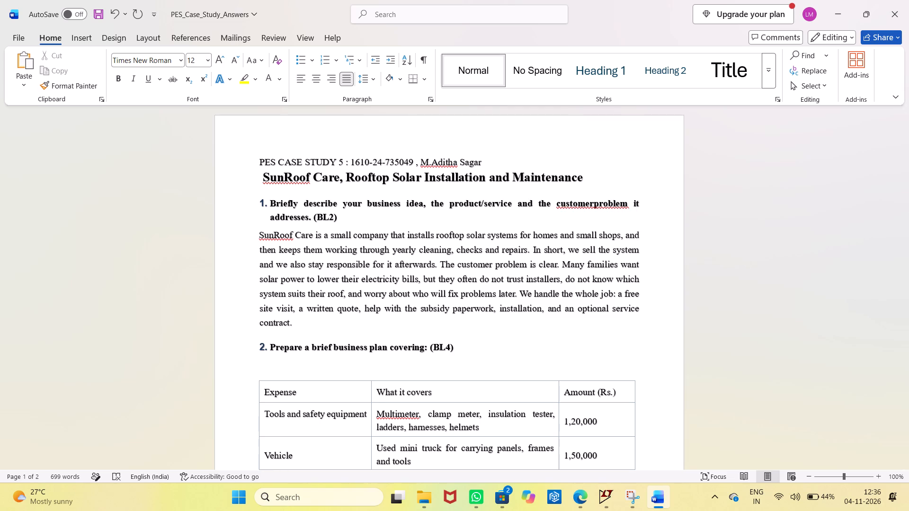
pyautogui.press('Right')
pyautogui.press('Right')
pyautogui.press('Right')
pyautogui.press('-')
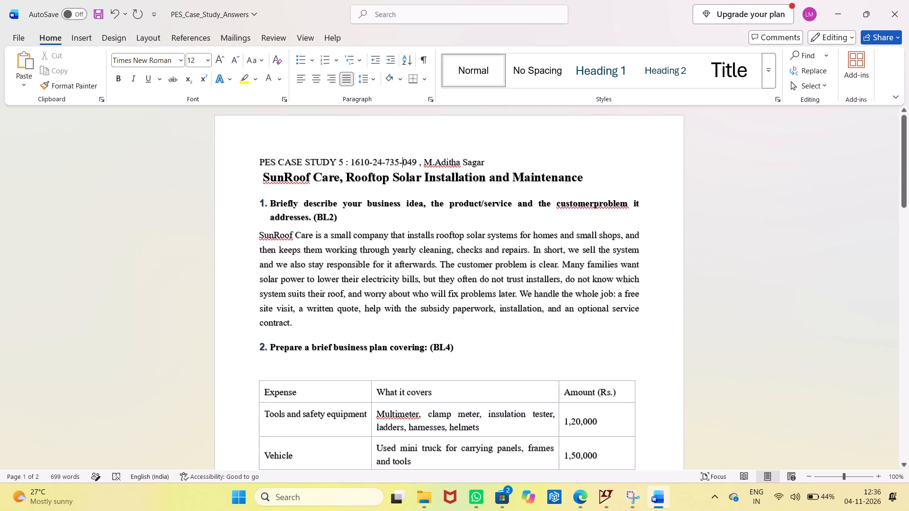
# Right-align the PES CASE STUDY 5 line above the SunRoof Care title.
pyautogui.moveTo(262, 161); pyautogui.dragTo(515, 141)
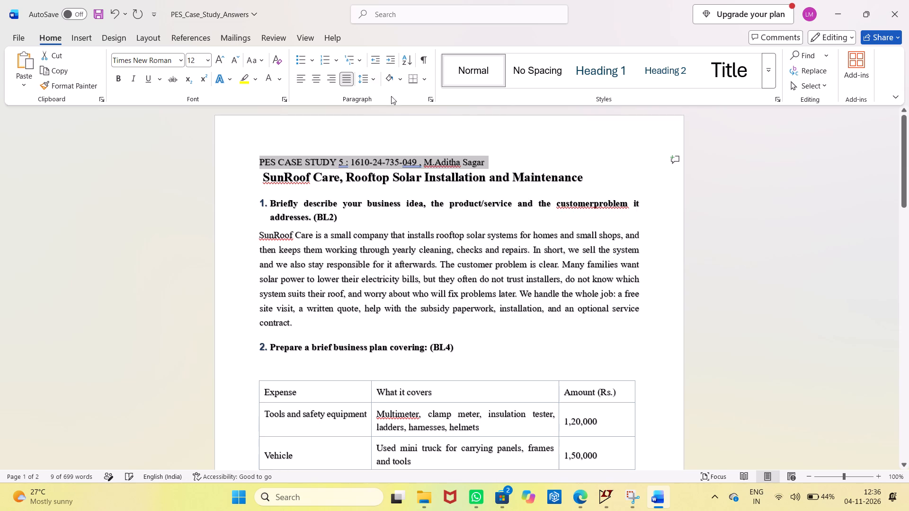
pyautogui.click(312, 79)
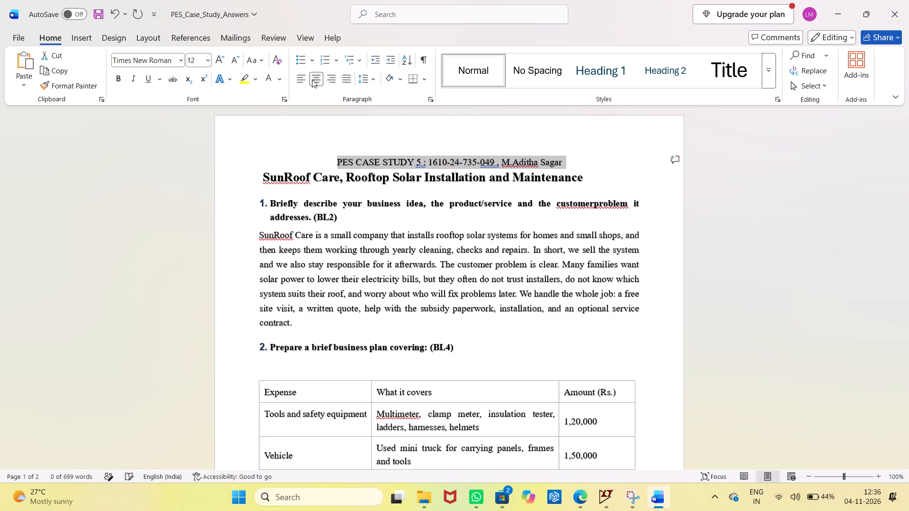
pyautogui.click(298, 80)
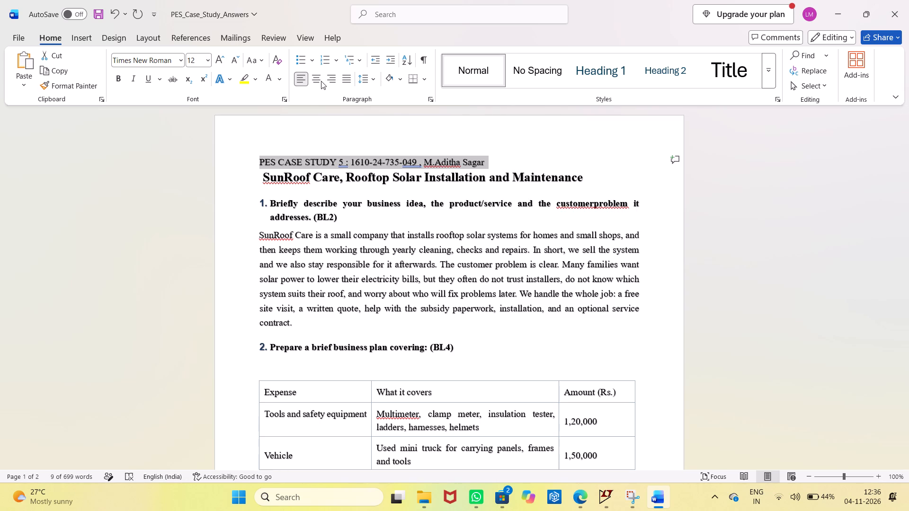
pyautogui.click(336, 78)
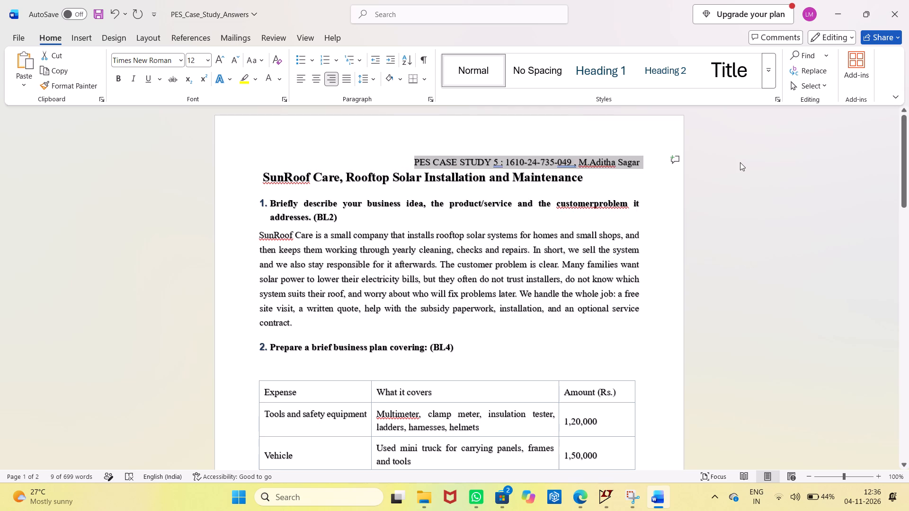
pyautogui.click(740, 162)
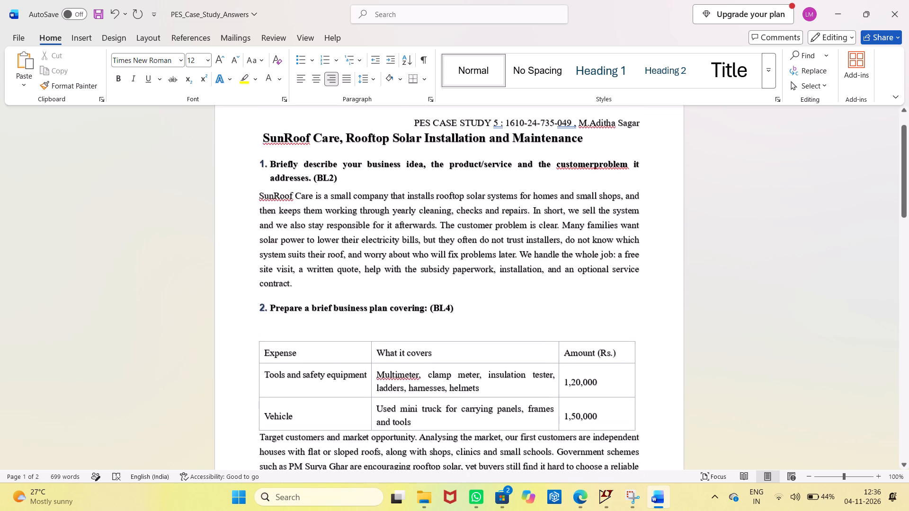
# Correct the student's name on the PES CASE STUDY 5 line by inserting a "y" before the first name's final "a".
pyautogui.click(610, 123)
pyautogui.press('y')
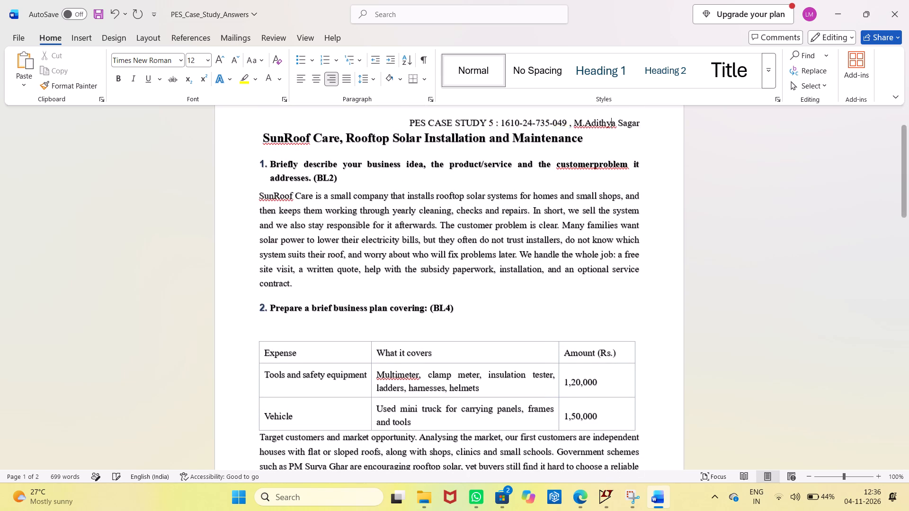
pyautogui.click(765, 182)
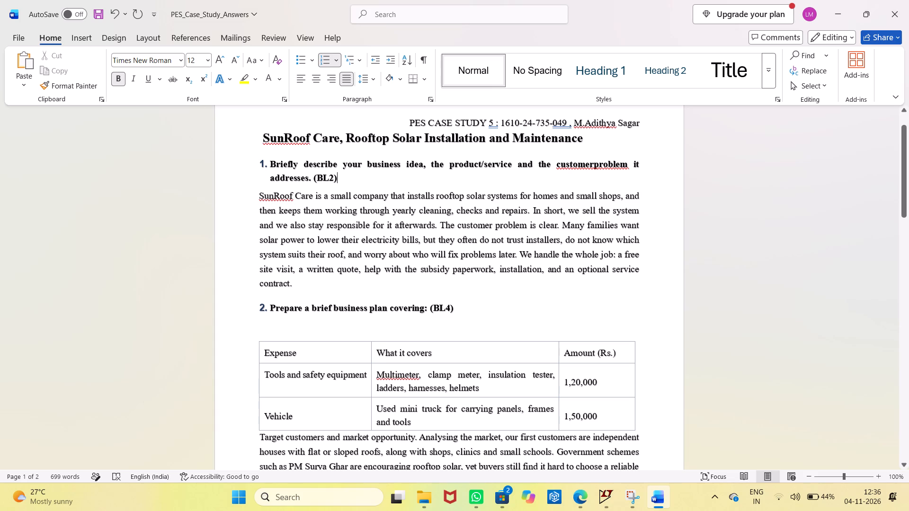
# Look over the document down to its last page and save the changes to the existing PES_Case_Study_Answers file.
pyautogui.scroll(-2, 765, 182)
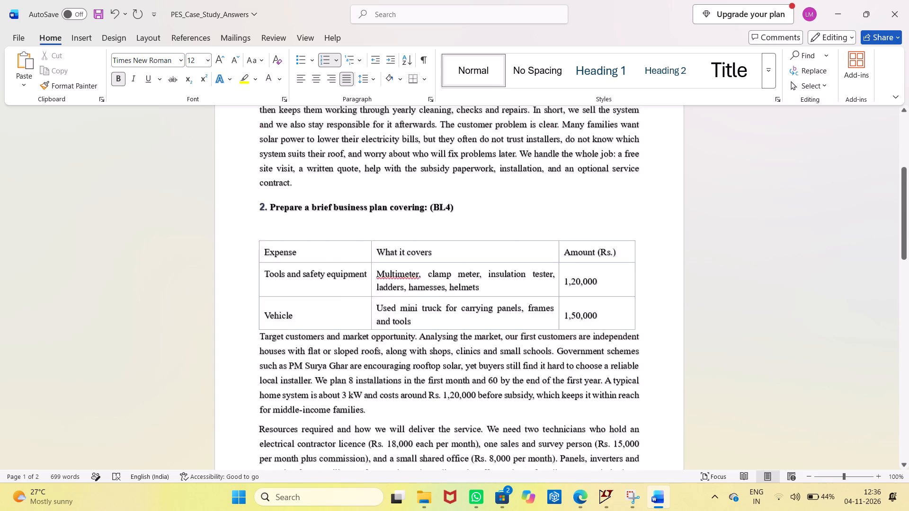
pyautogui.scroll(-8, 765, 182)
pyautogui.scroll(1, 770, 96)
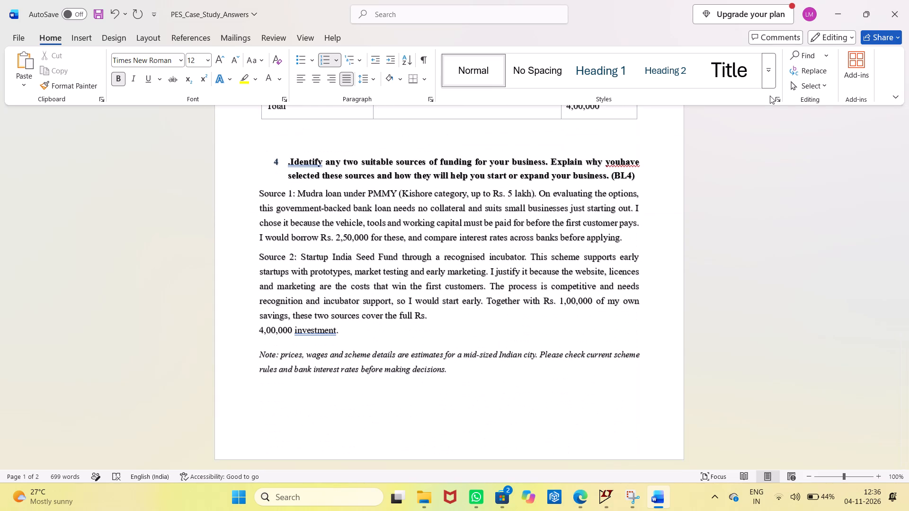
pyautogui.scroll(15, 770, 96)
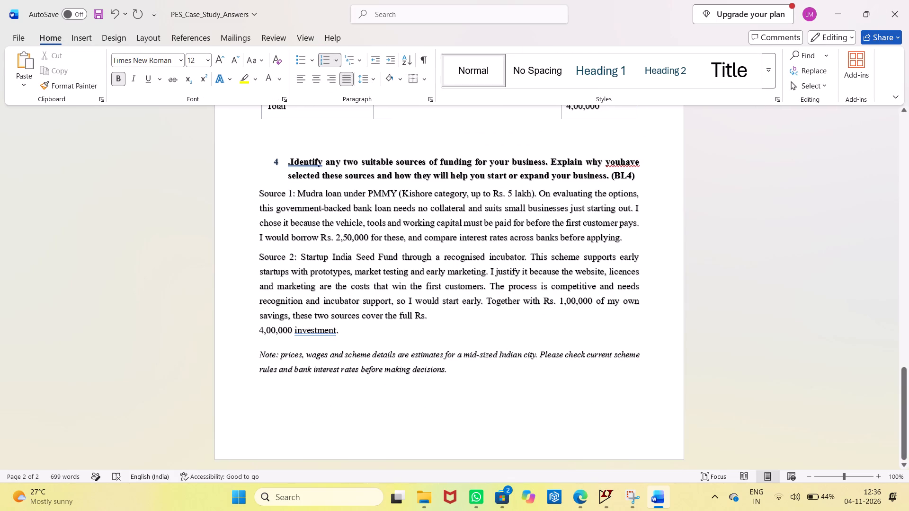
pyautogui.hotkey('ctrl', 's')
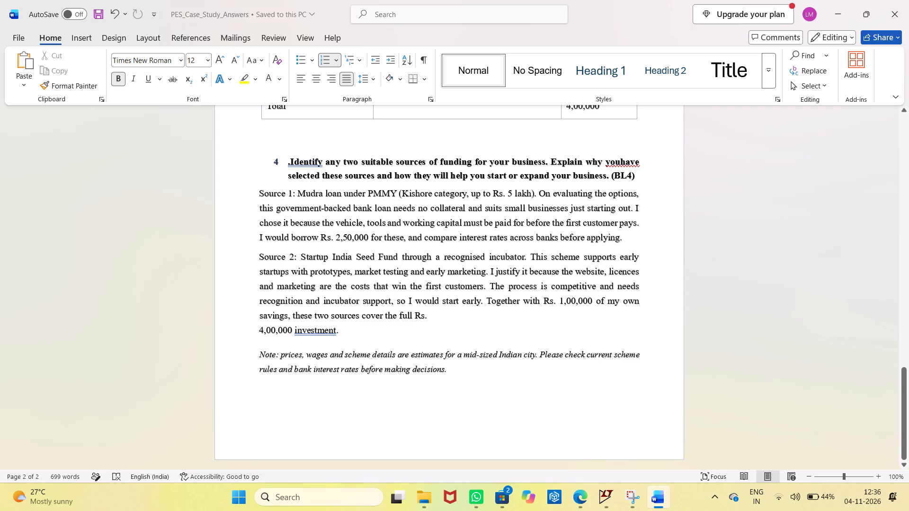
pyautogui.hotkey('ctrl', 's')
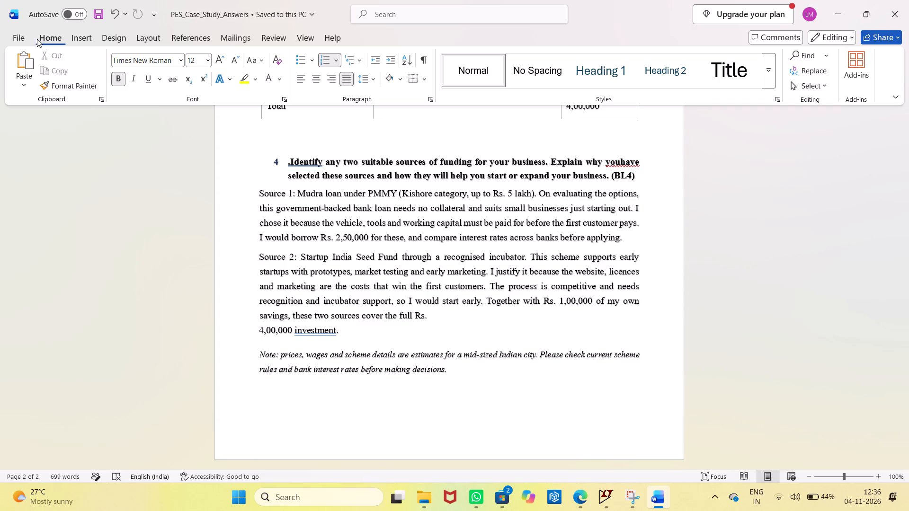
pyautogui.click(83, 12)
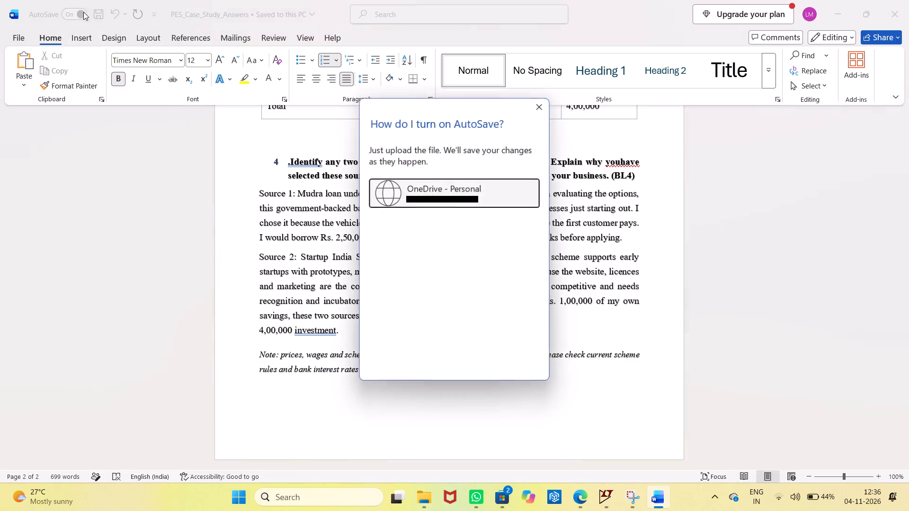
pyautogui.click(541, 111)
# Save a PDF copy of the document in the Downloads folder under the name pes_case-study-049.
pyautogui.click(25, 36)
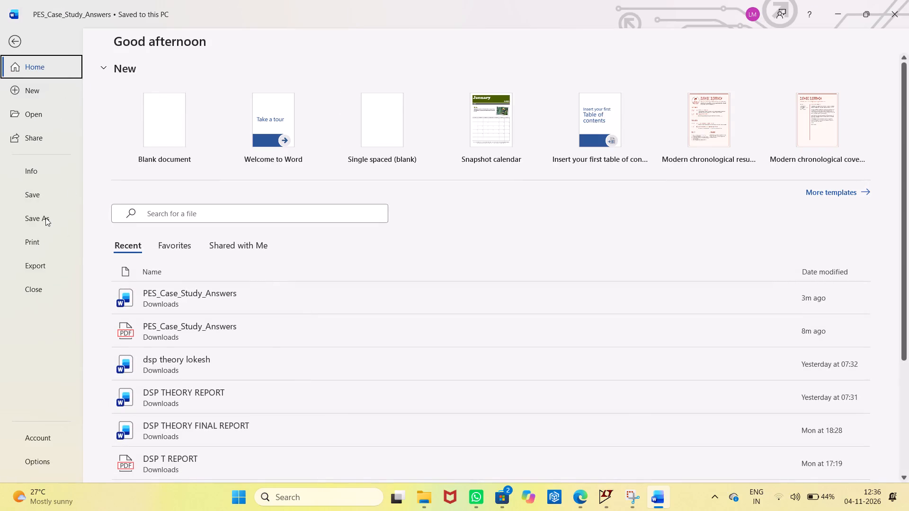
pyautogui.click(45, 218)
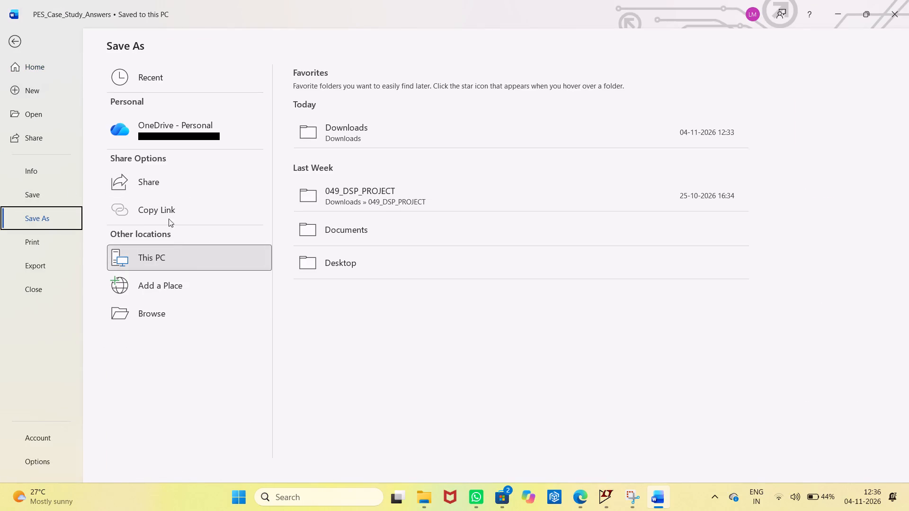
pyautogui.click(370, 144)
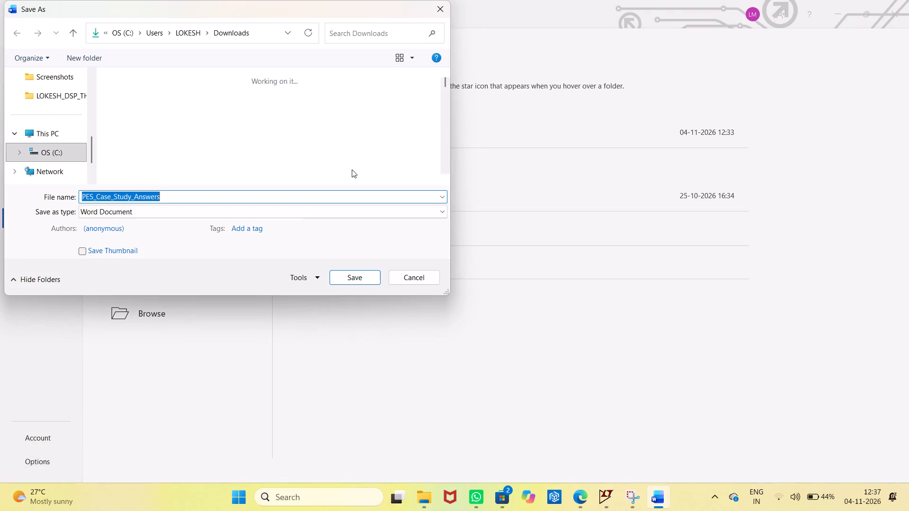
pyautogui.click(290, 211)
pyautogui.click(207, 281)
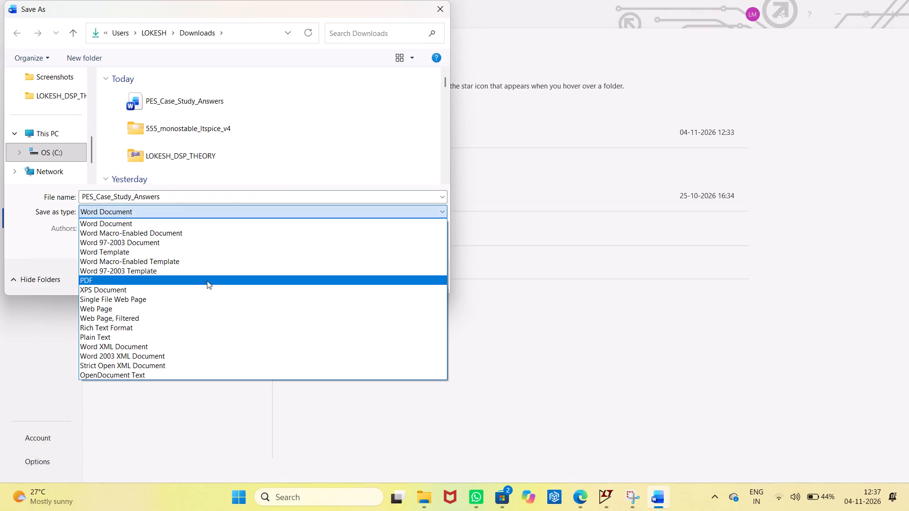
pyautogui.click(181, 196)
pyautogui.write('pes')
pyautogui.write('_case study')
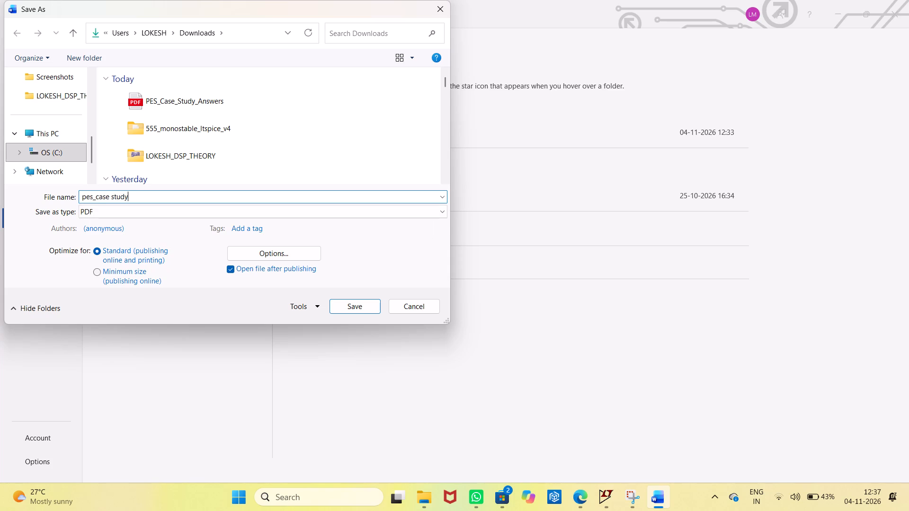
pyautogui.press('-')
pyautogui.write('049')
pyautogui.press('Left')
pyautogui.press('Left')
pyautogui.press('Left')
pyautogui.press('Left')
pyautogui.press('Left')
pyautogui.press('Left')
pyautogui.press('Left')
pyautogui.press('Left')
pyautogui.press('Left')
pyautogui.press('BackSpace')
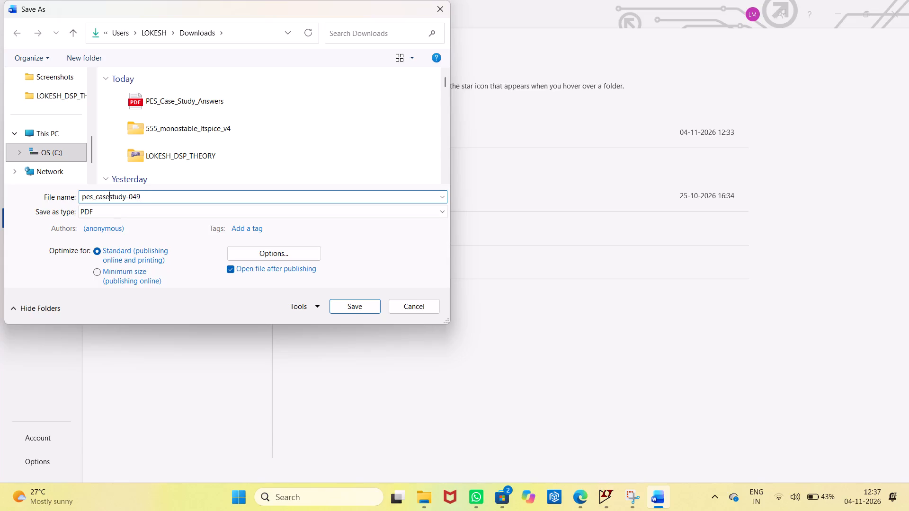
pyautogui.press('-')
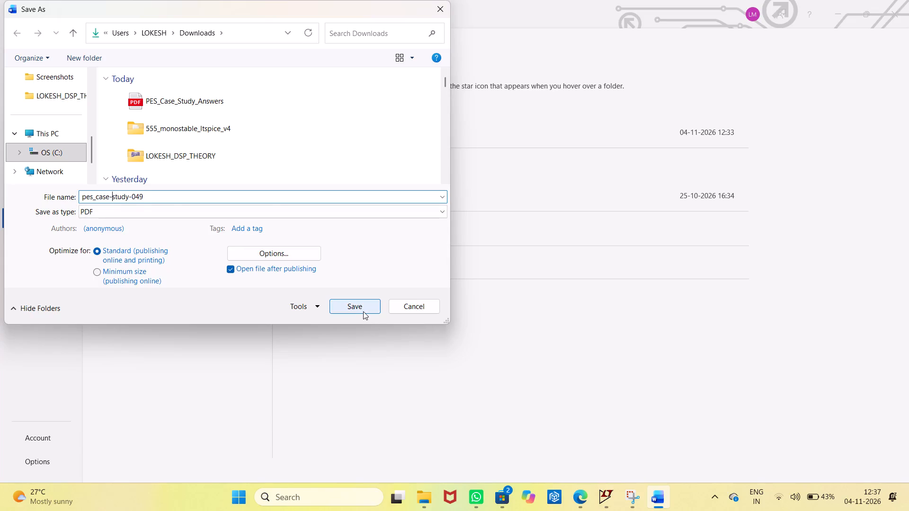
pyautogui.click(363, 311)
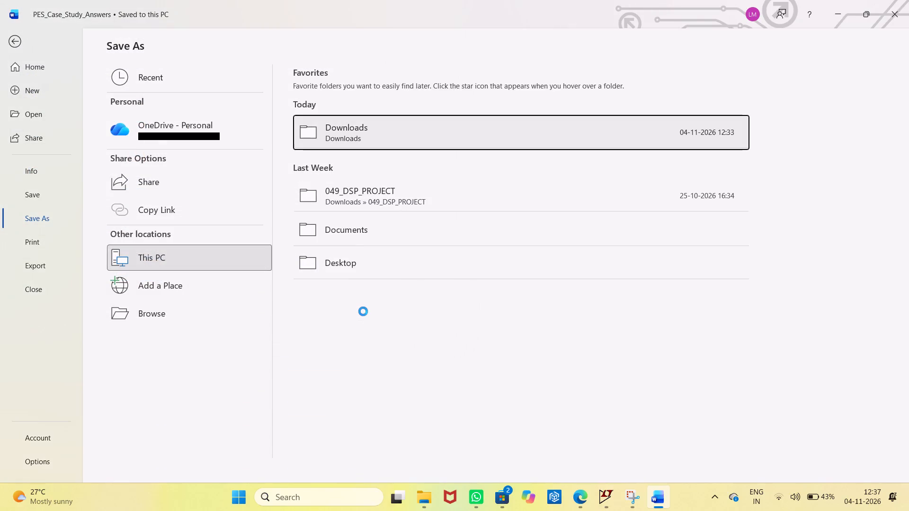